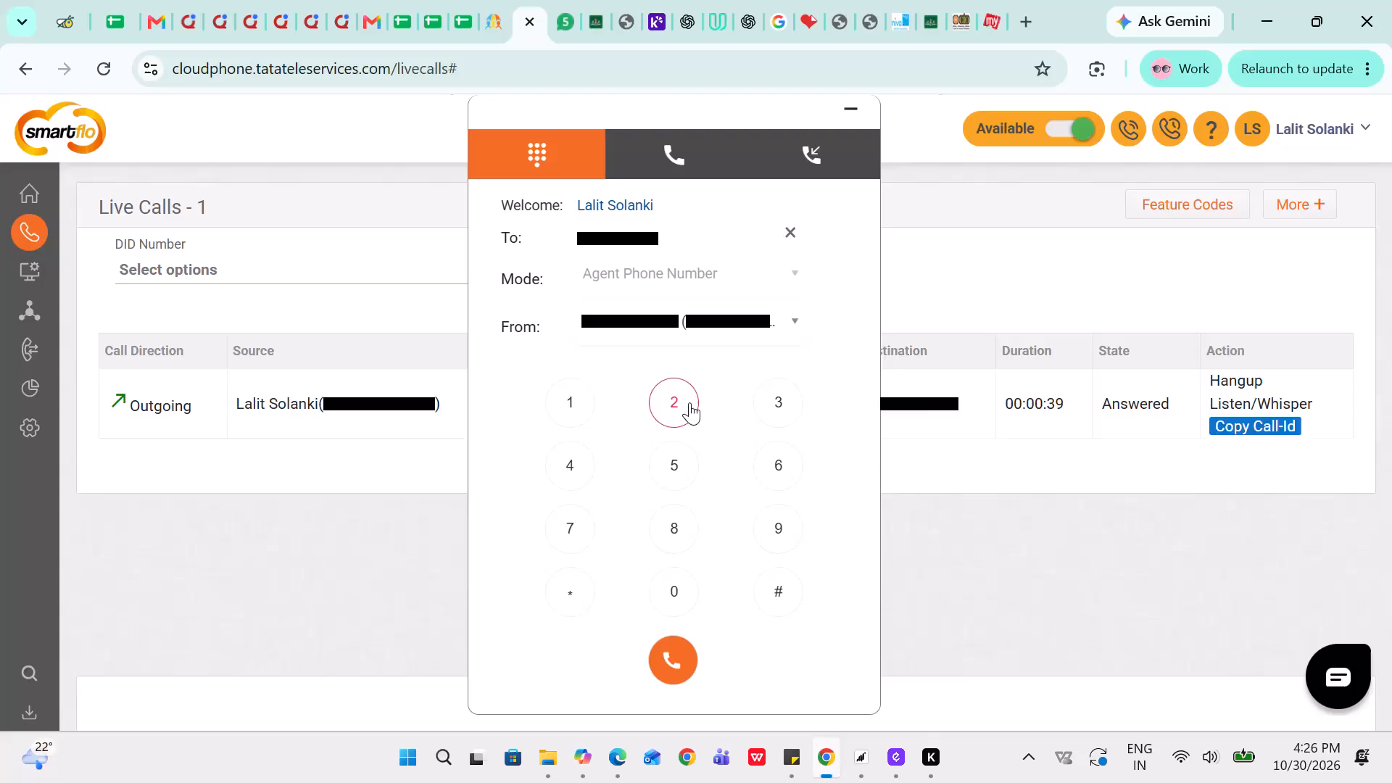
# Place an outgoing call from the dialer to the number already entered as the recipient.
pyautogui.click(671, 659)
pyautogui.click(1071, 579)
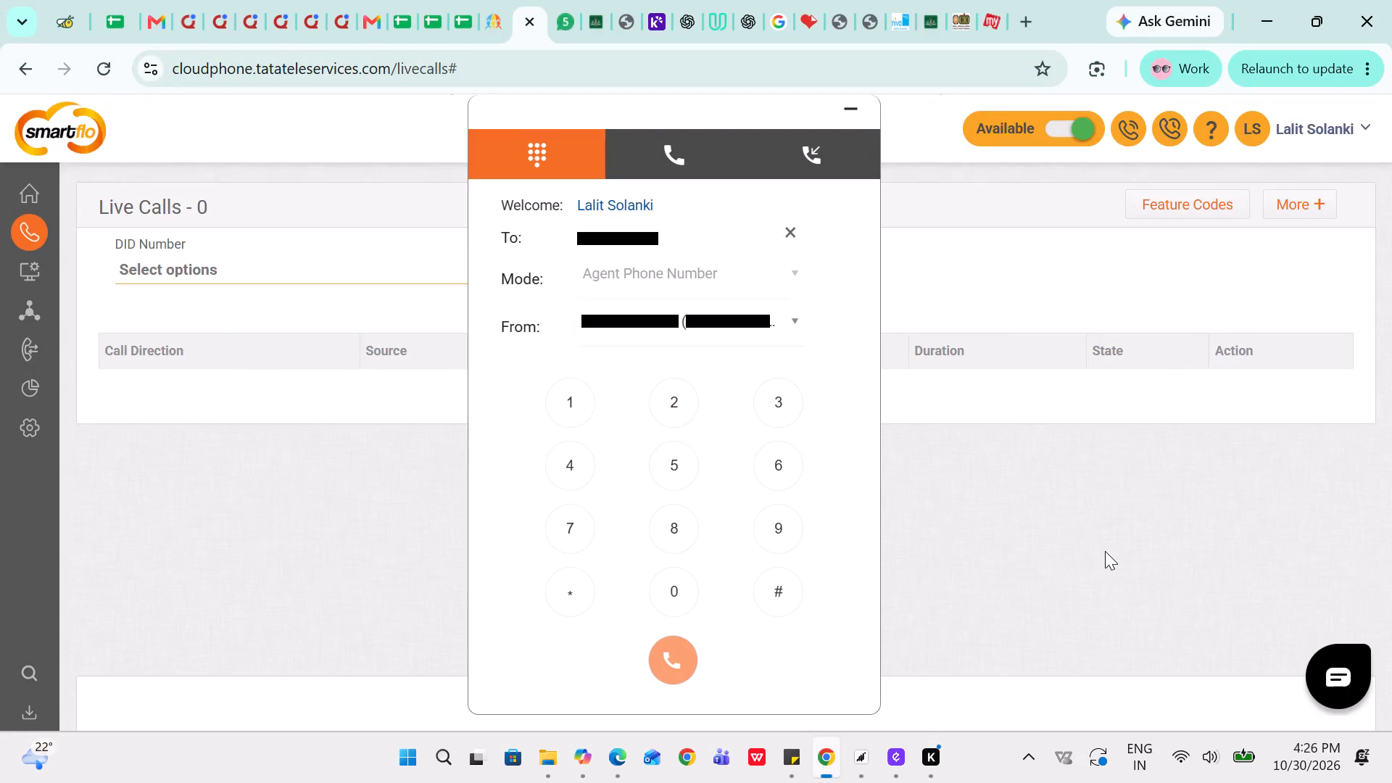
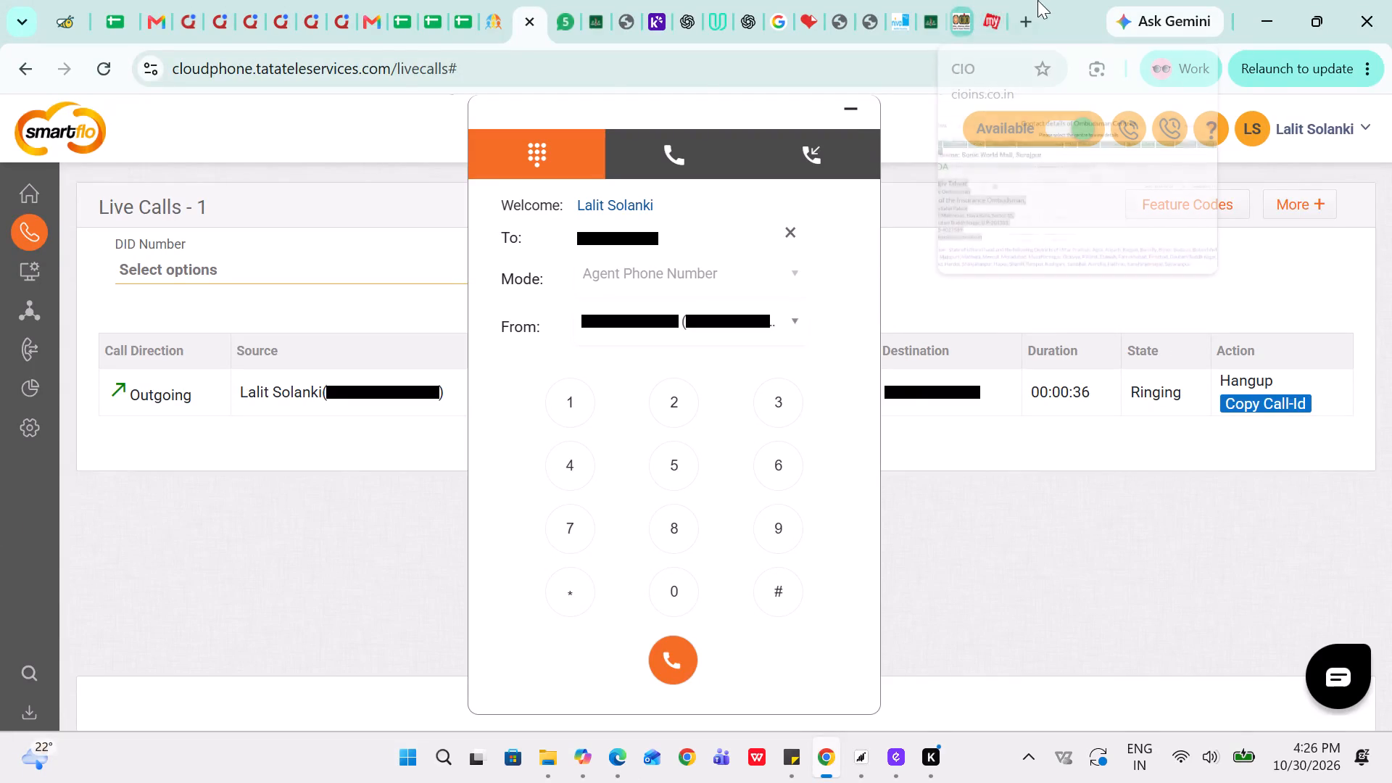
pyautogui.click(492, 0)
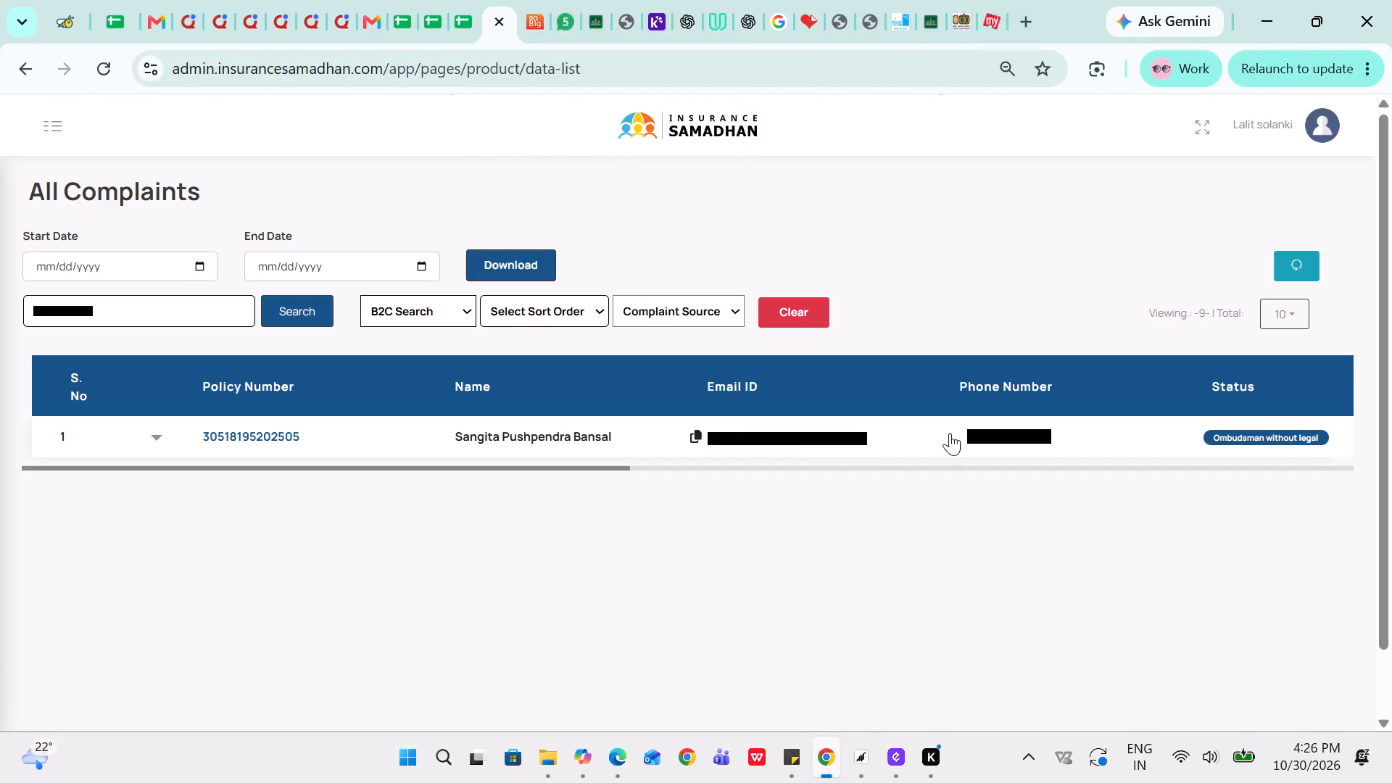
pyautogui.click(950, 433)
pyautogui.click(995, 484)
pyautogui.scroll(-2, 722, 555)
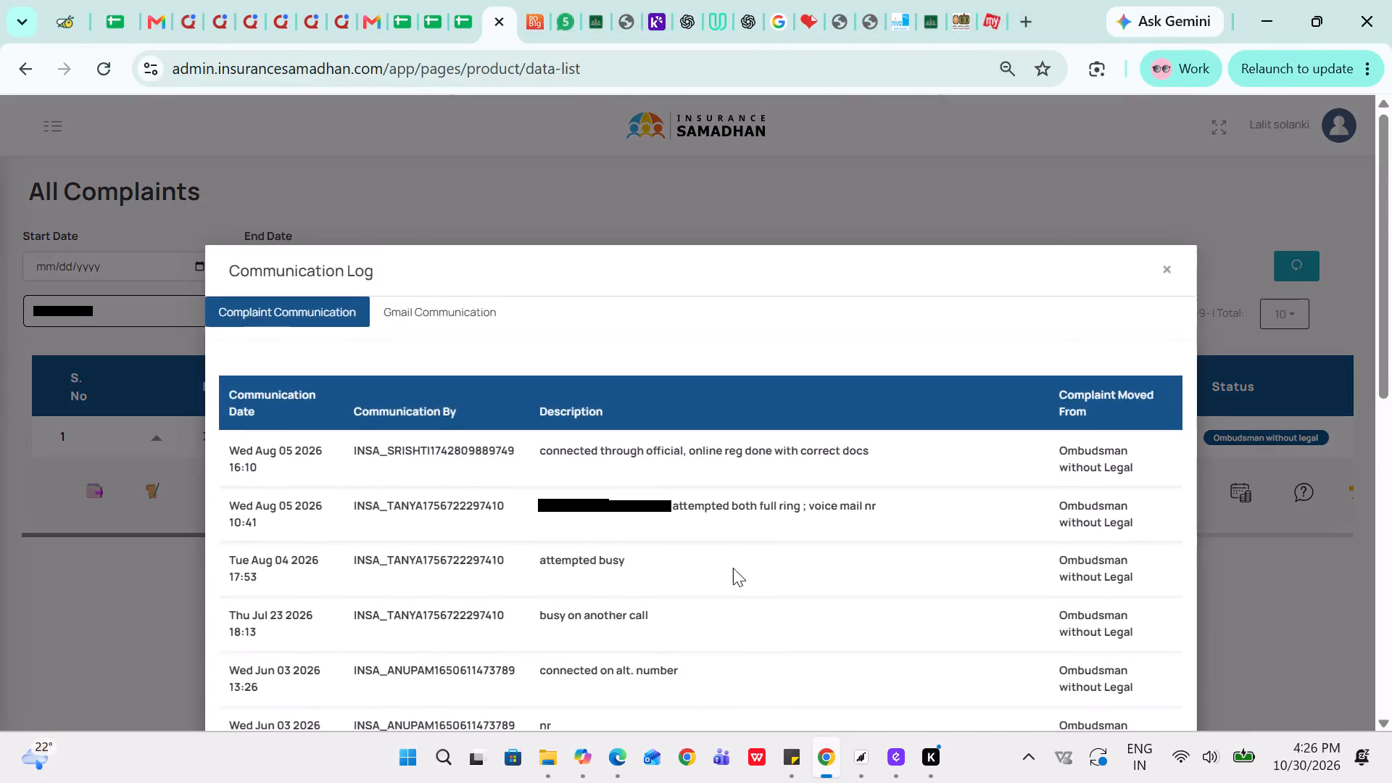
pyautogui.scroll(-1, 733, 568)
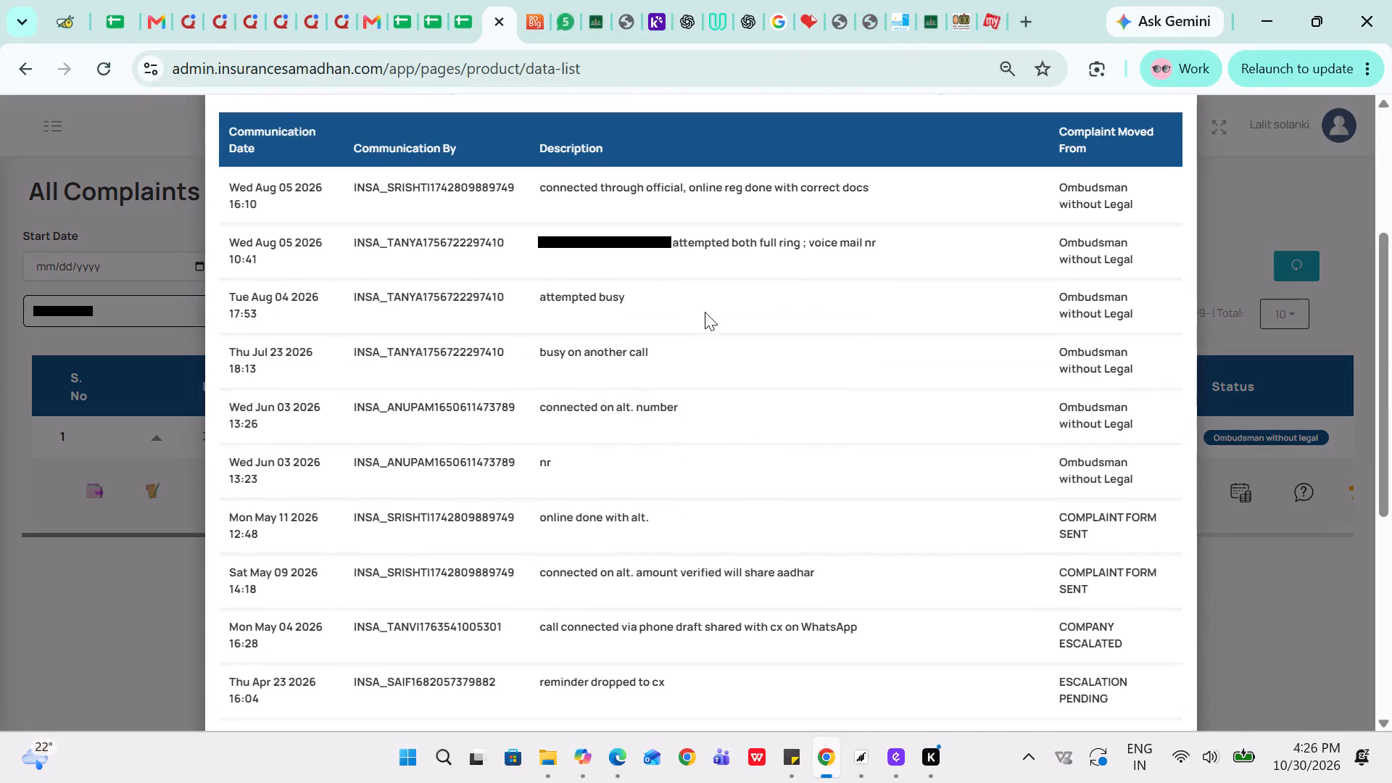
pyautogui.scroll(-9, 717, 330)
pyautogui.click(800, 675)
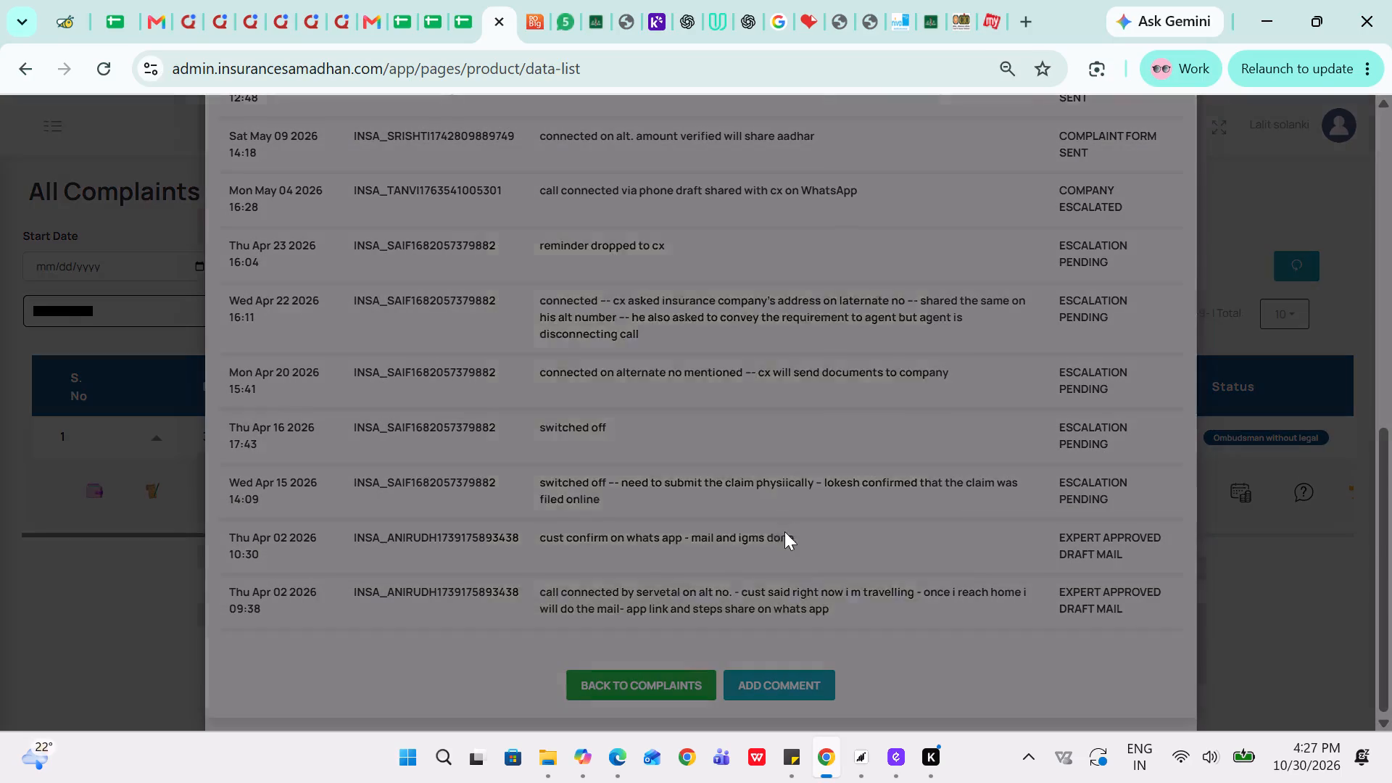
pyautogui.click(803, 539)
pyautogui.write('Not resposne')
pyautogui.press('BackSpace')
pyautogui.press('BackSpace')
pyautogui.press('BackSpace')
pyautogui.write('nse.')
pyautogui.click(764, 571)
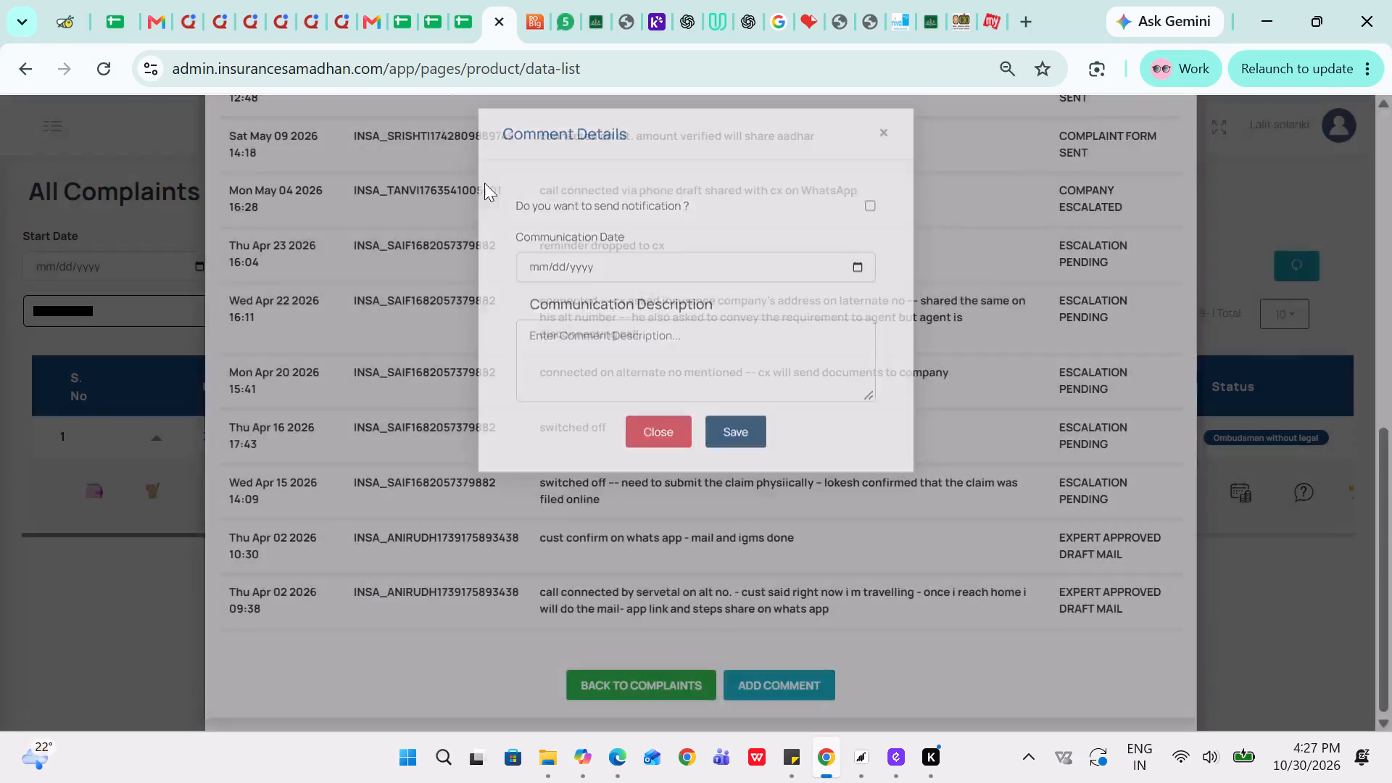
# Return to the Oct 30 miss call sheet of the Missed call Ombudsman 2026 spreadsheet.
pyautogui.click(452, 0)
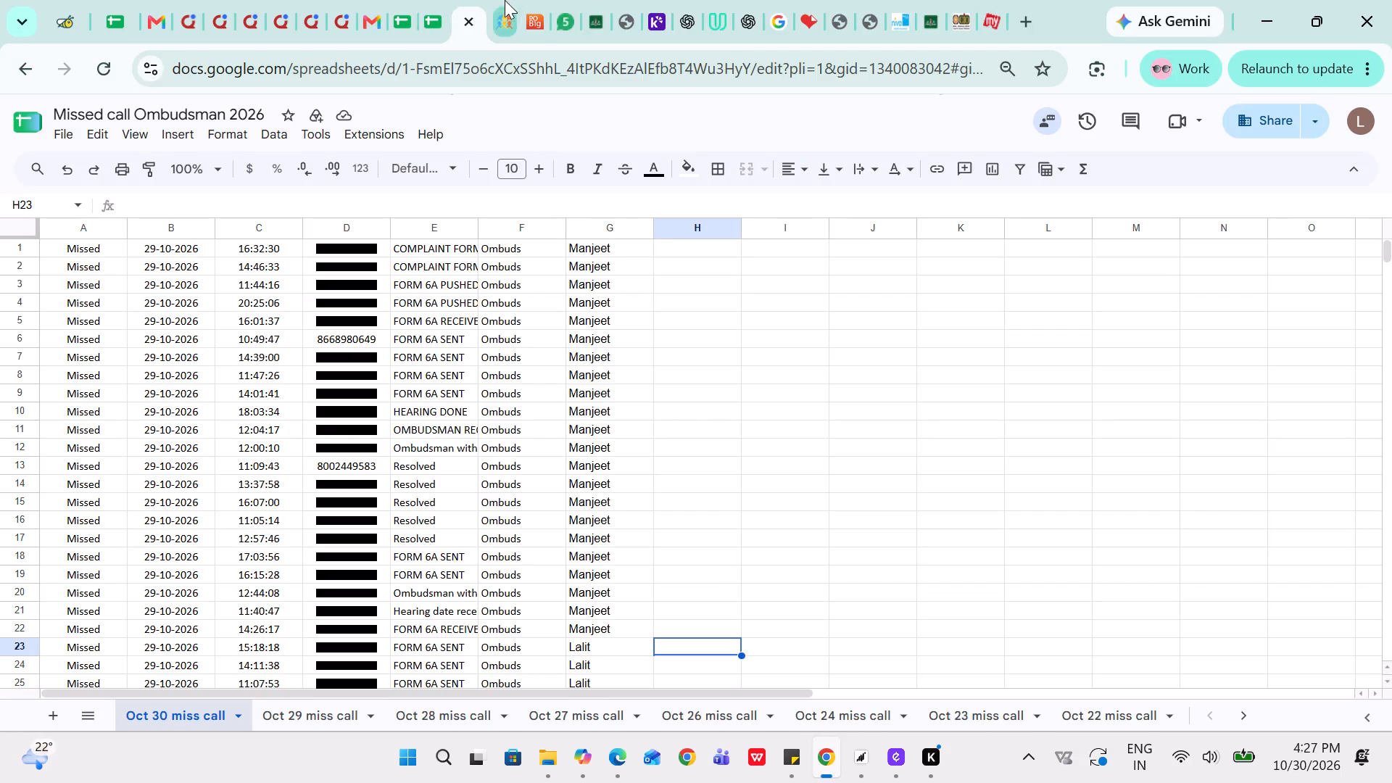
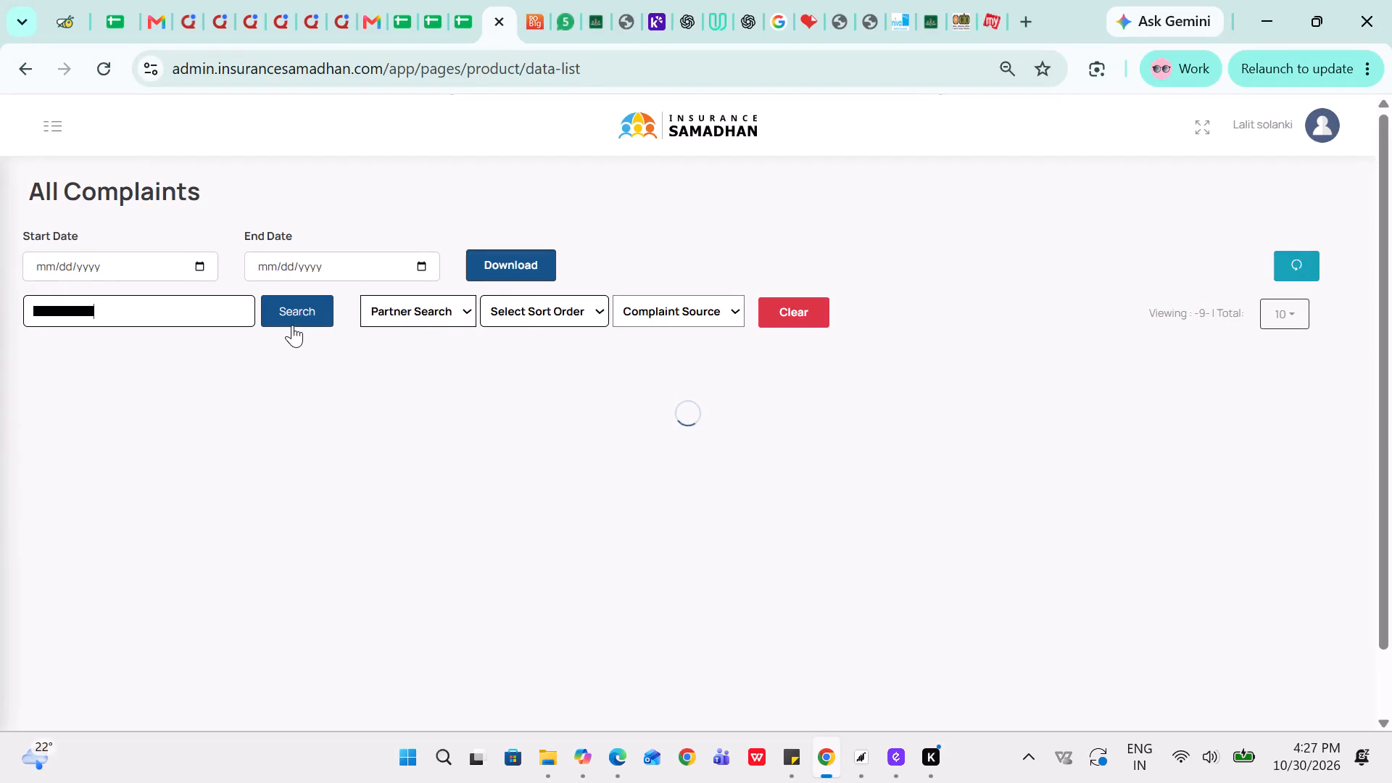
# Search the All Complaints list for the customer's record using the search term already entered.
pyautogui.click(292, 325)
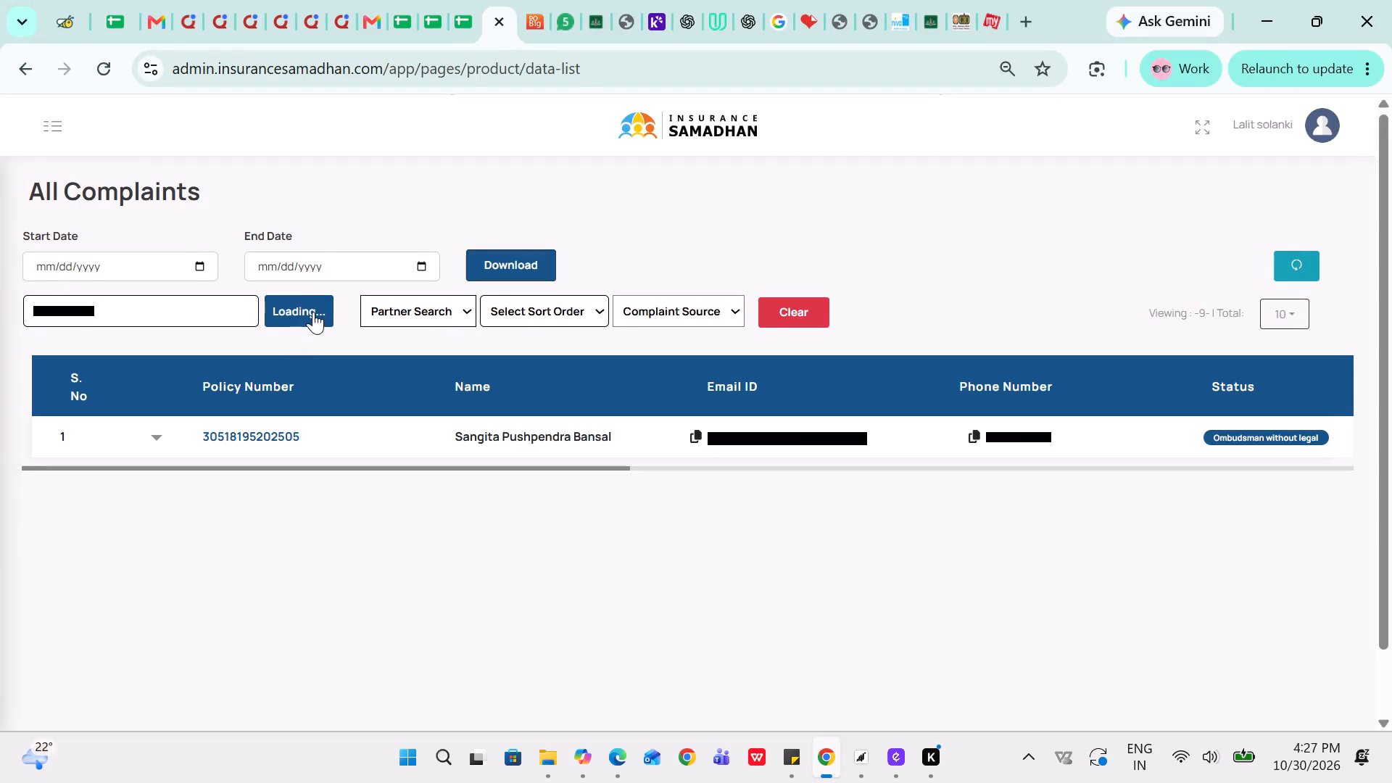
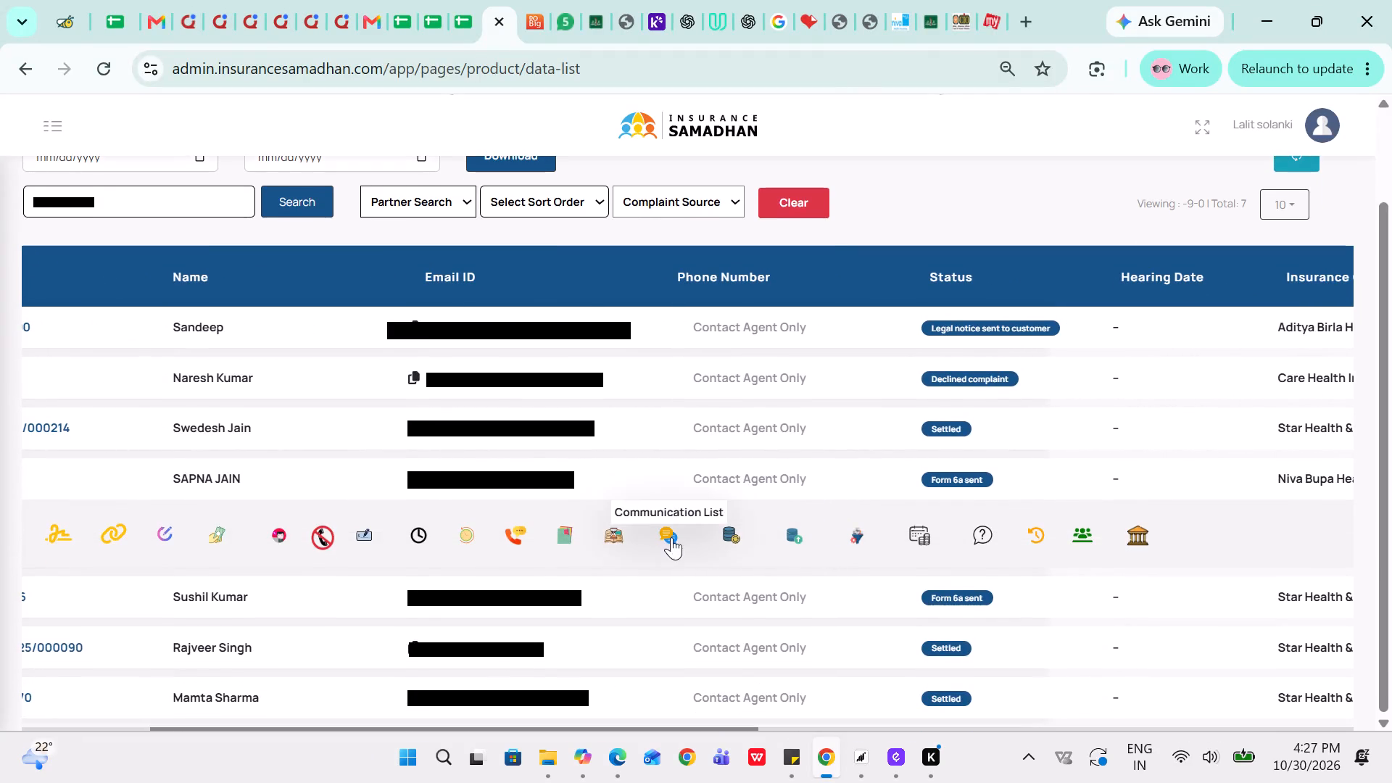
# Review the dated status history of the Niva Bupa complaint through to its latest entry, and close the history.
pyautogui.click(468, 538)
pyautogui.scroll(-10, 513, 539)
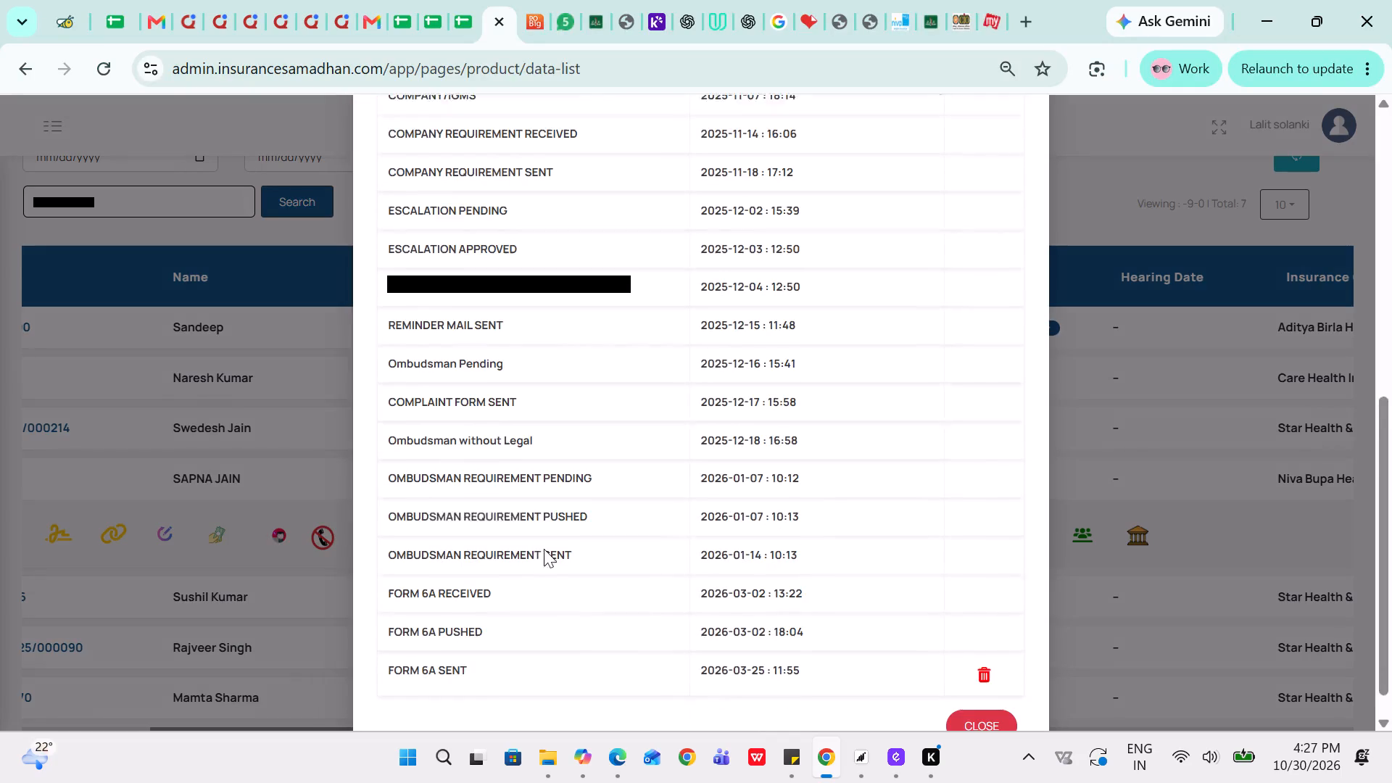
pyautogui.scroll(-5, 544, 549)
pyautogui.click(1069, 571)
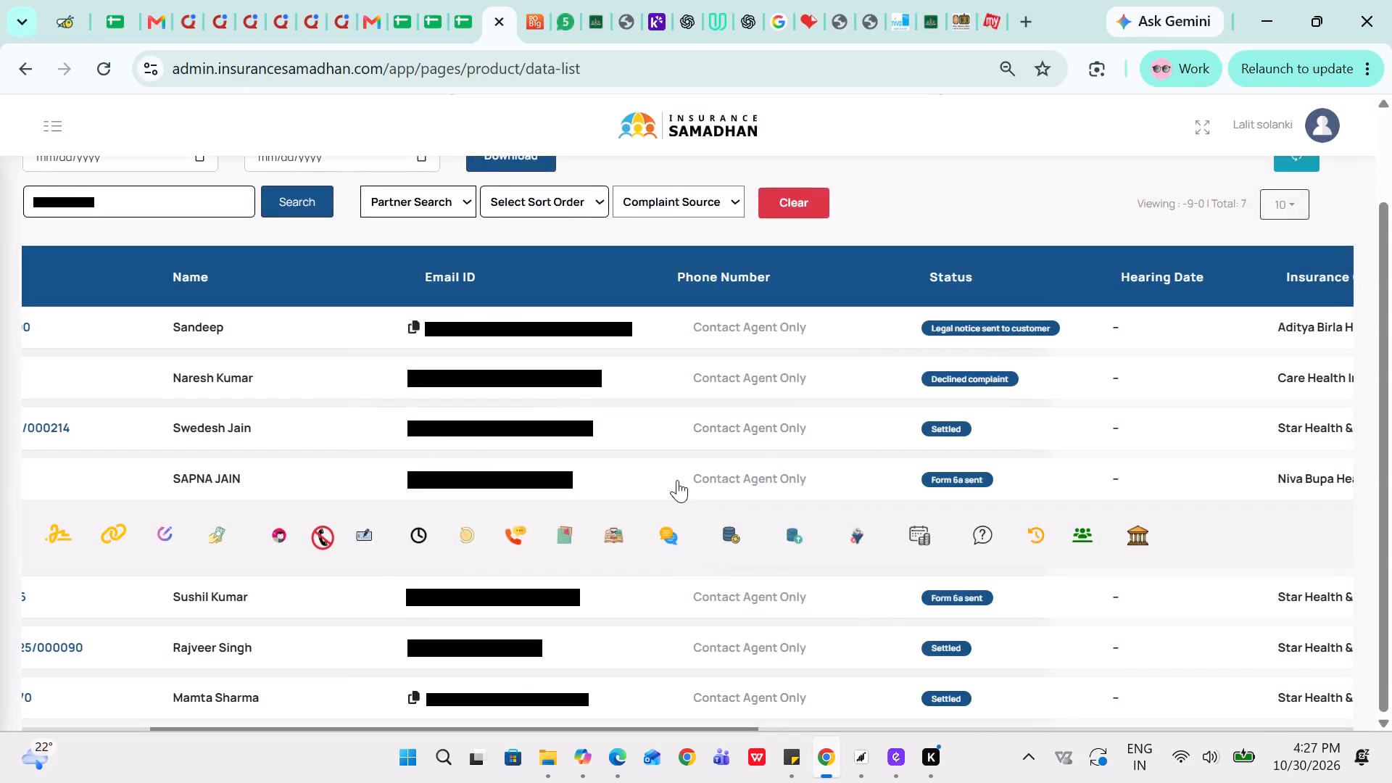
# Review the status history of the fifth complaint in the list through to its latest entries, then close it.
pyautogui.click(668, 480)
pyautogui.scroll(-4, 681, 495)
pyautogui.click(633, 553)
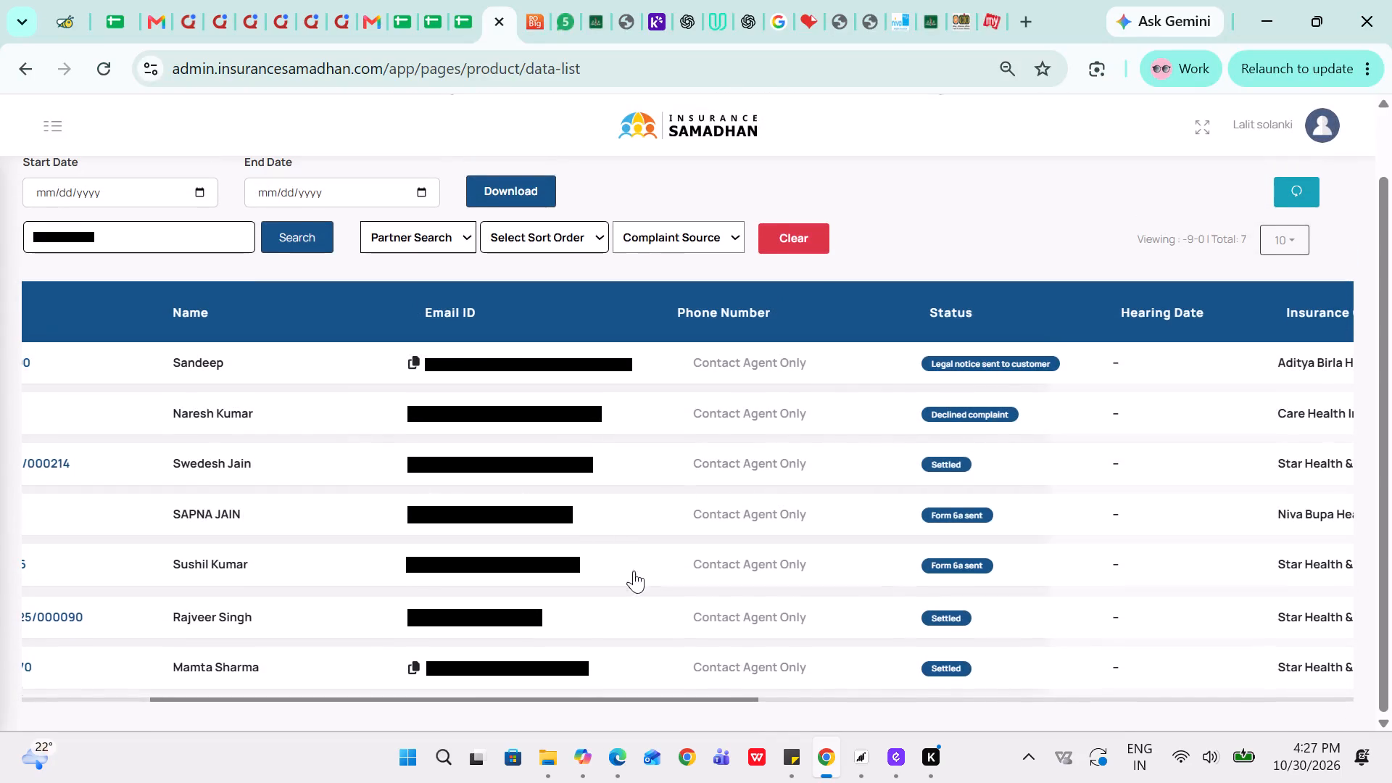
pyautogui.click(469, 583)
pyautogui.scroll(-10, 560, 572)
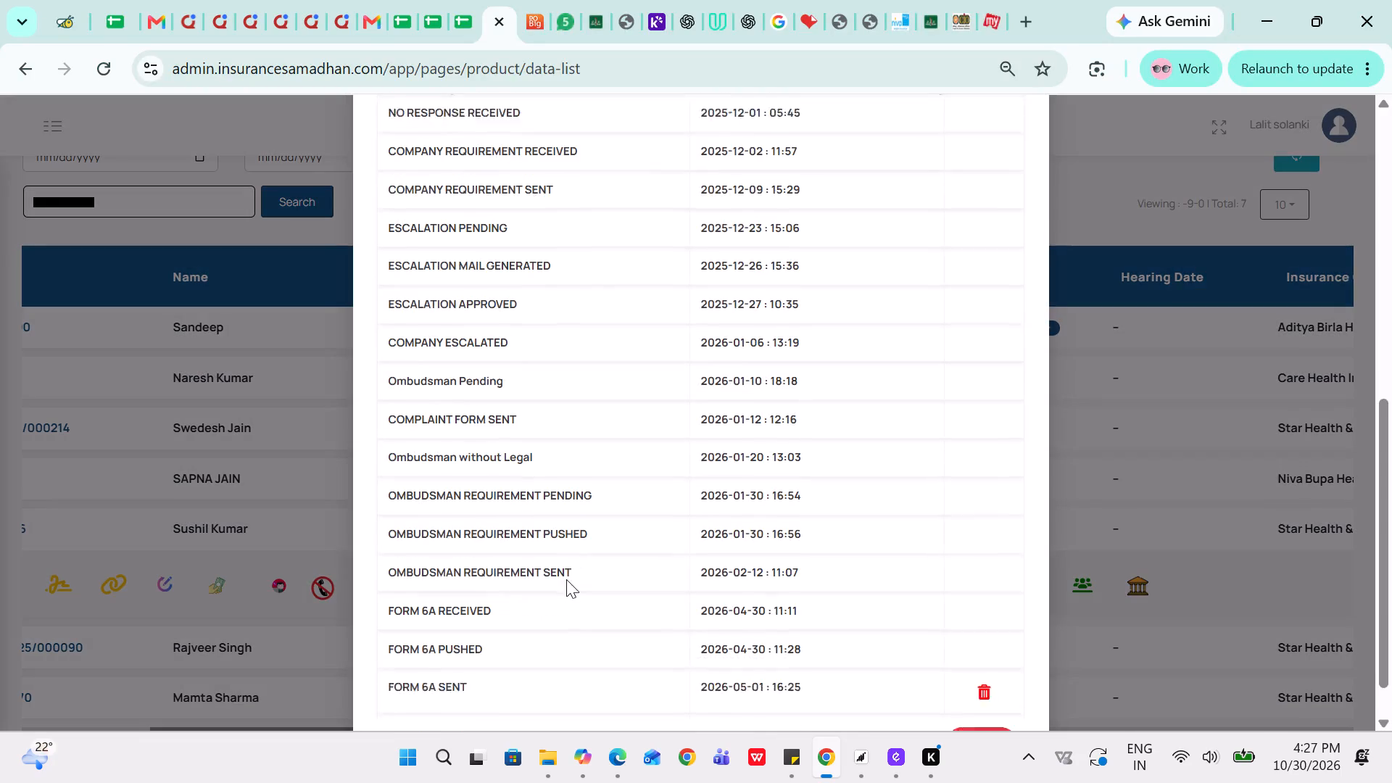
pyautogui.scroll(-10, 566, 579)
pyautogui.click(1069, 581)
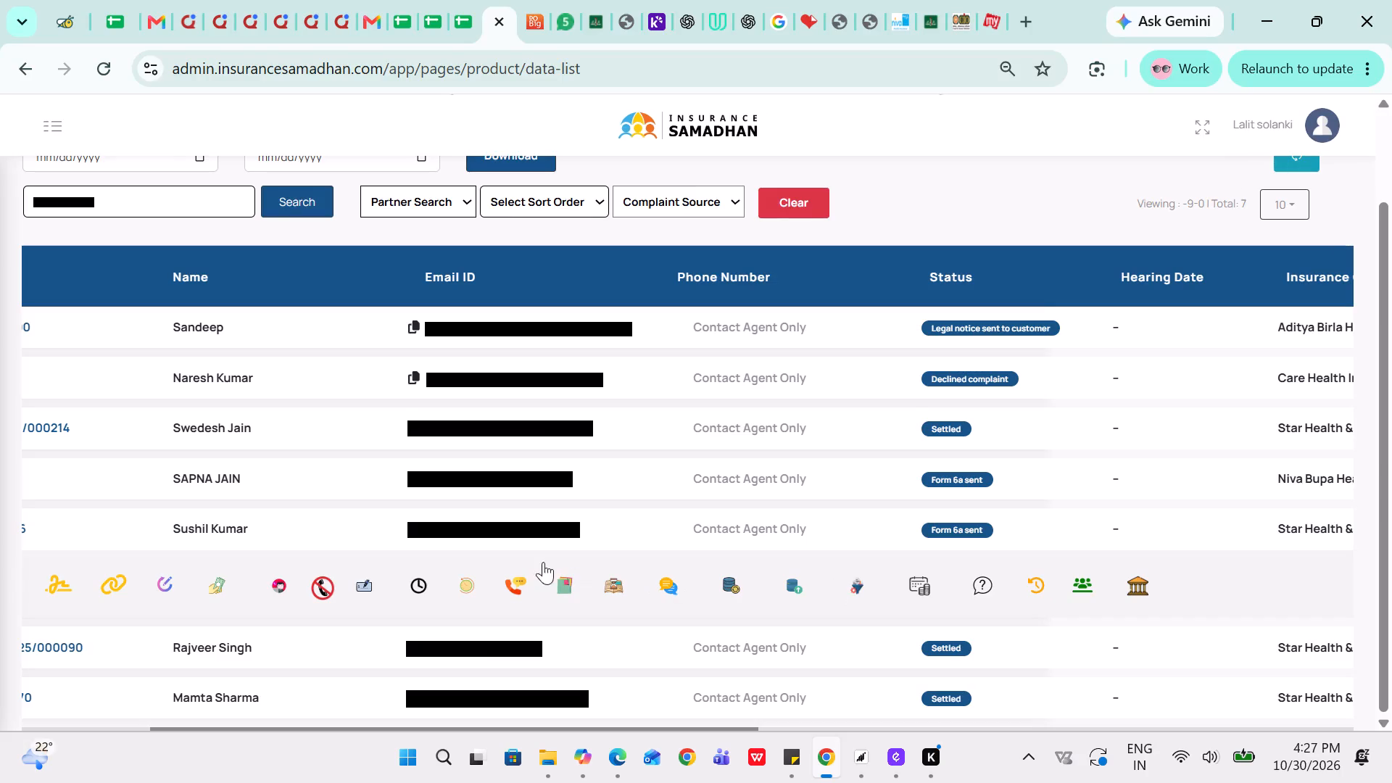
pyautogui.click(634, 529)
pyautogui.hscroll(2, 634, 529)
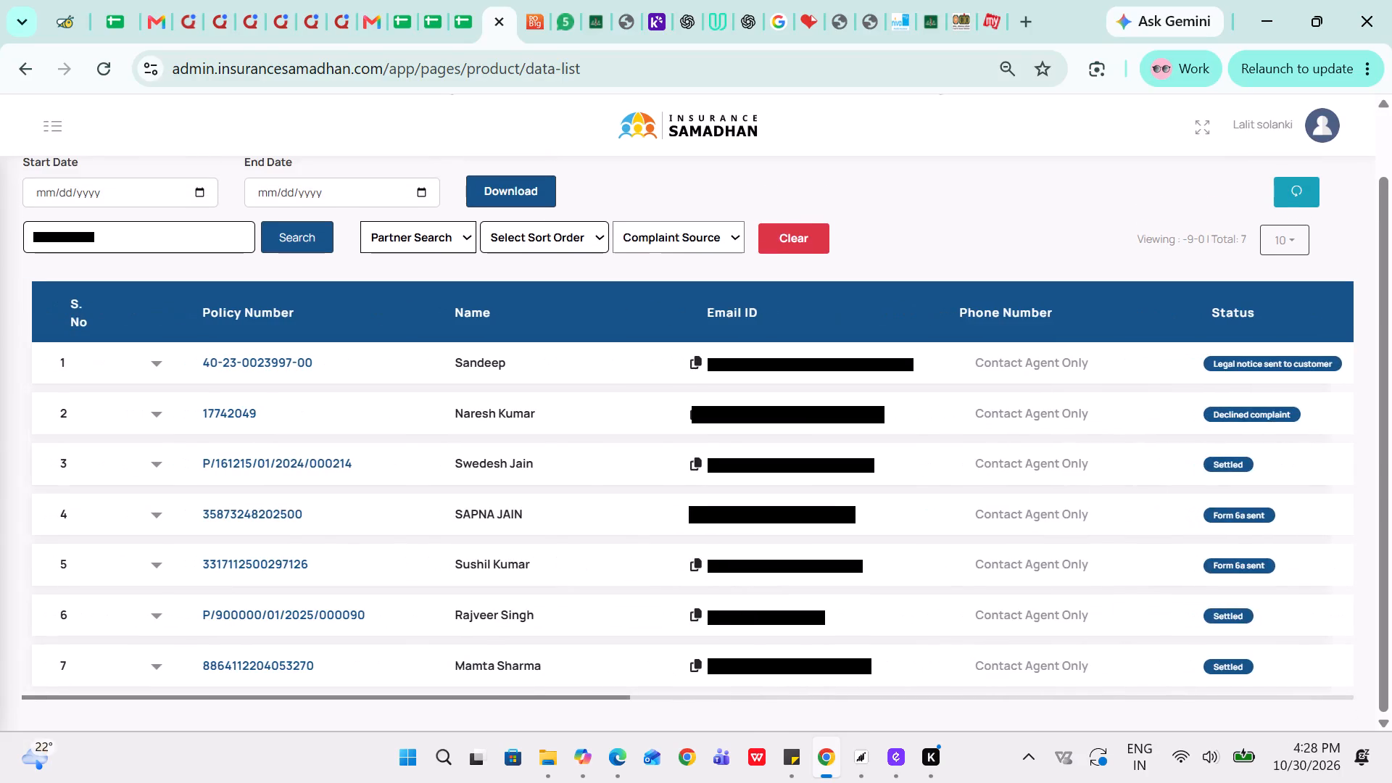
# Open the fourth complaint in the list and examine its Ombudsman section, including the Form 6A and requirement dates.
pyautogui.click(294, 516)
pyautogui.click(335, 251)
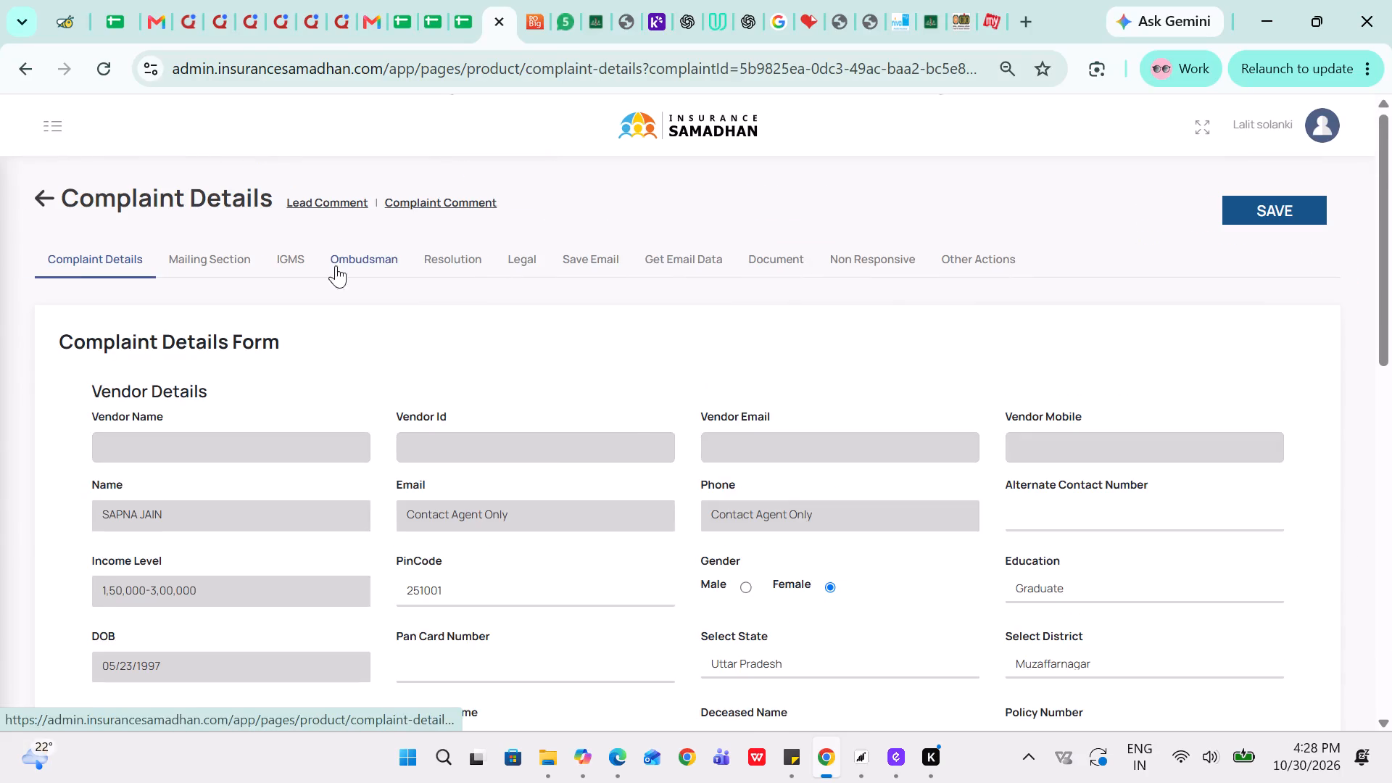
pyautogui.scroll(-6, 847, 504)
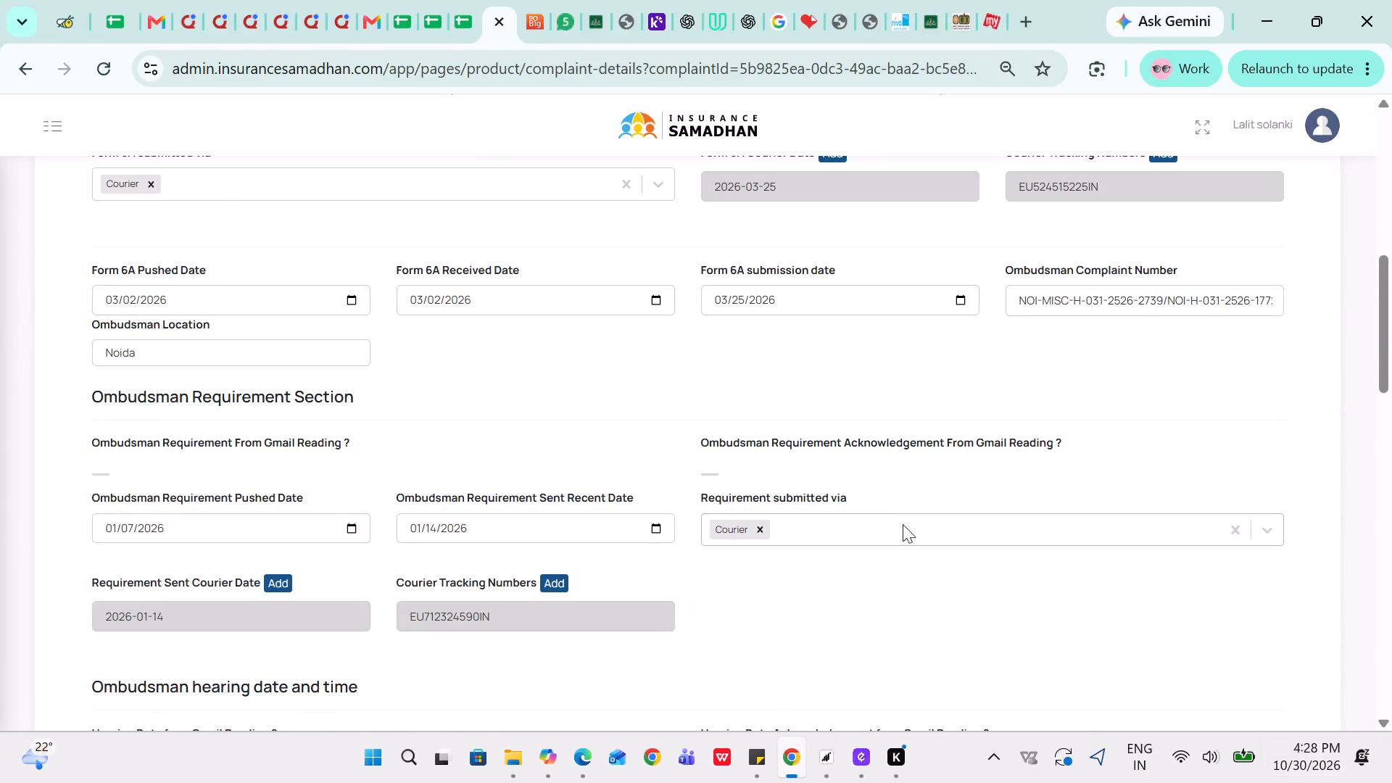
pyautogui.scroll(7, 937, 532)
pyautogui.scroll(-4, 544, 542)
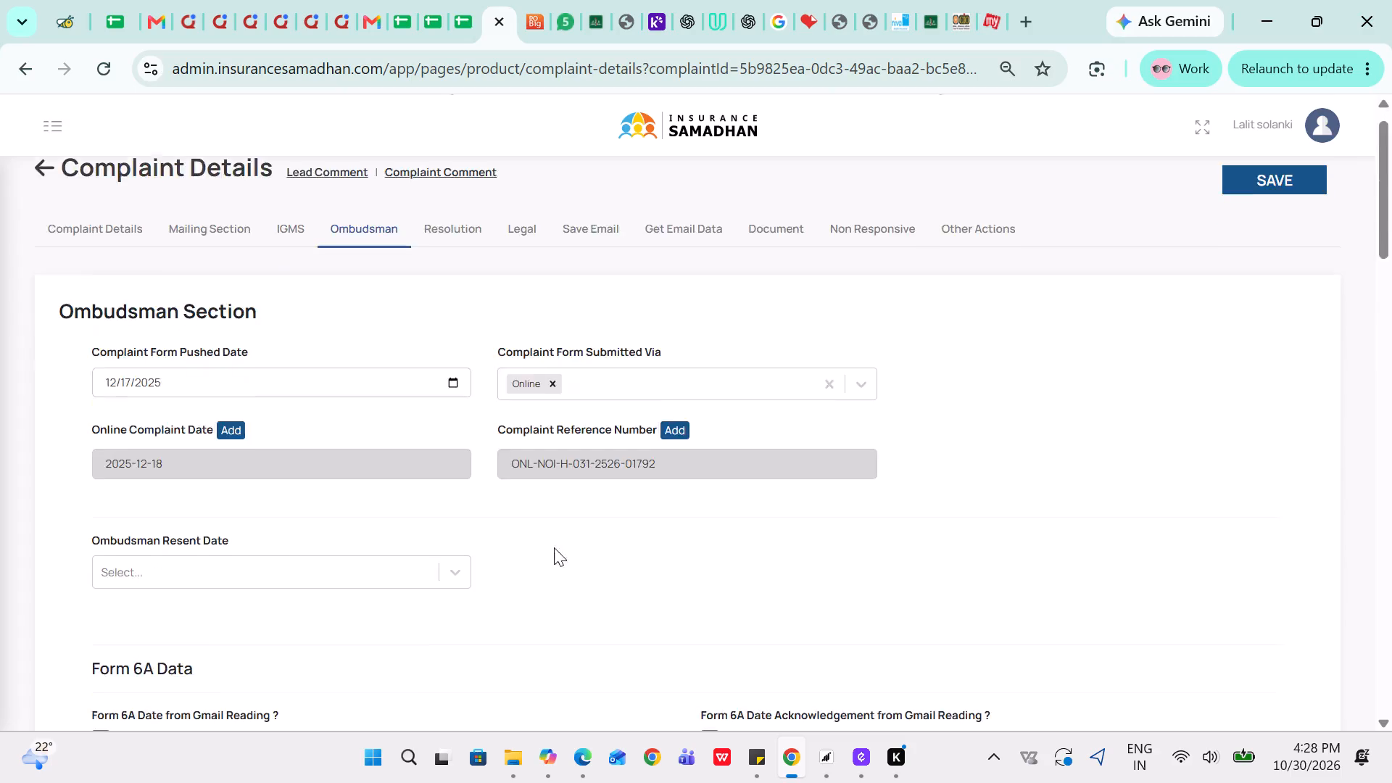
pyautogui.scroll(-1, 554, 547)
pyautogui.scroll(5, 483, 471)
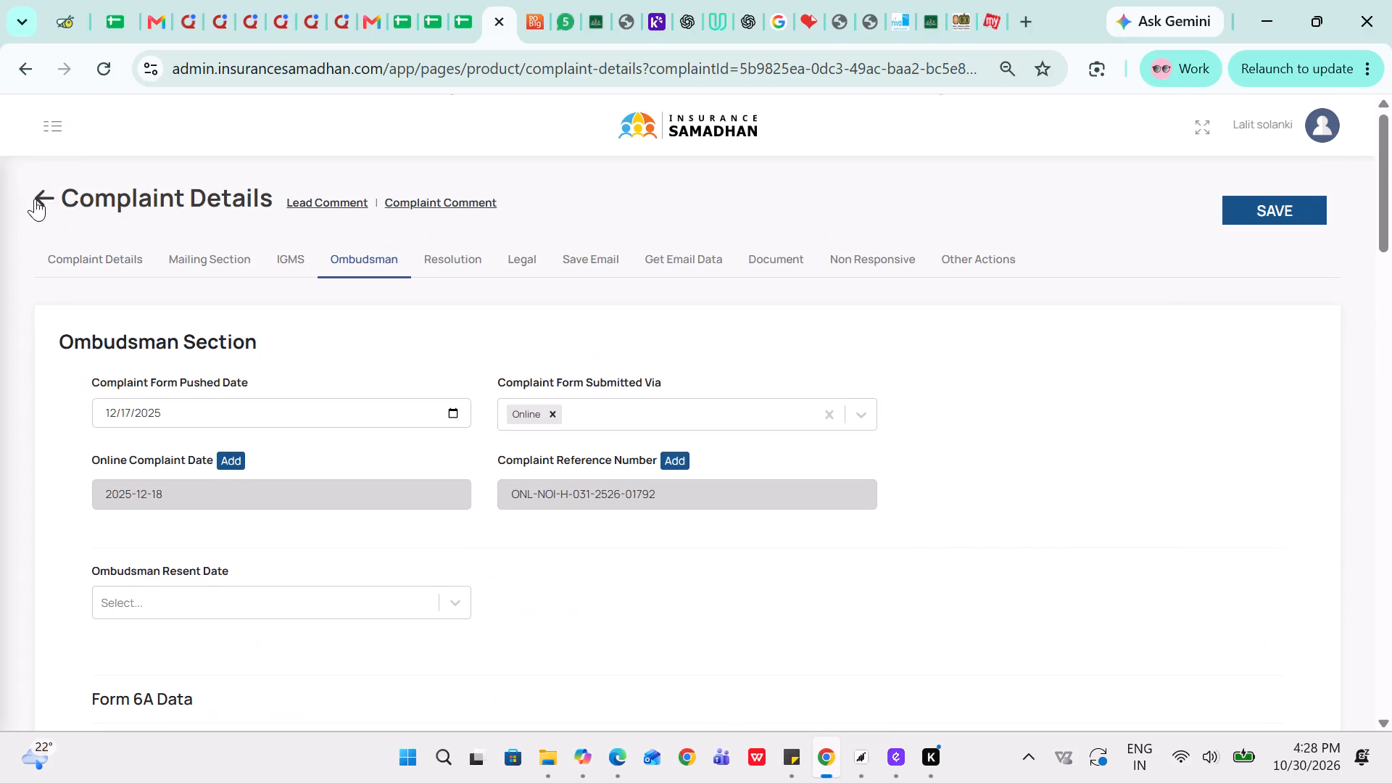
# Return to the All Complaints list and rerun the search on the existing search term as a Partner Search.
pyautogui.click(36, 194)
pyautogui.click(406, 299)
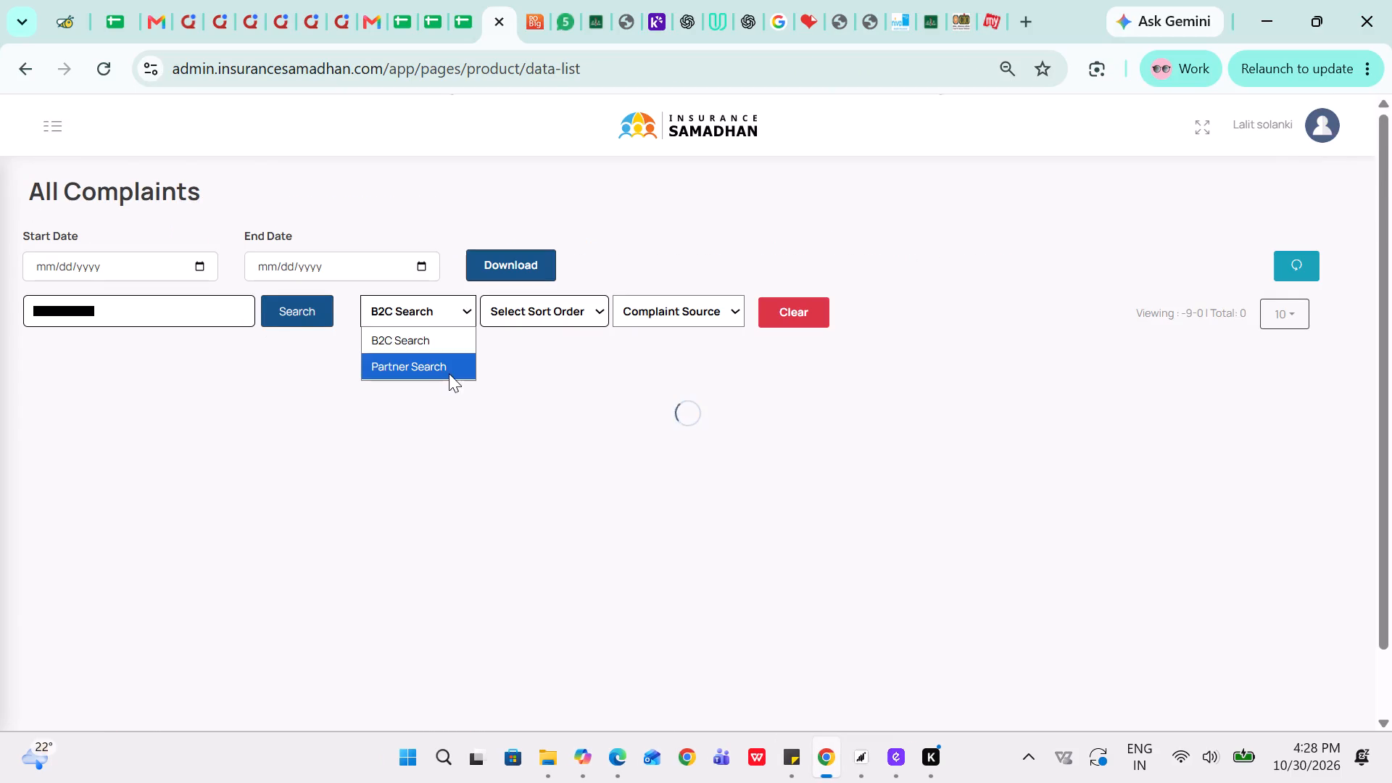
pyautogui.click(449, 372)
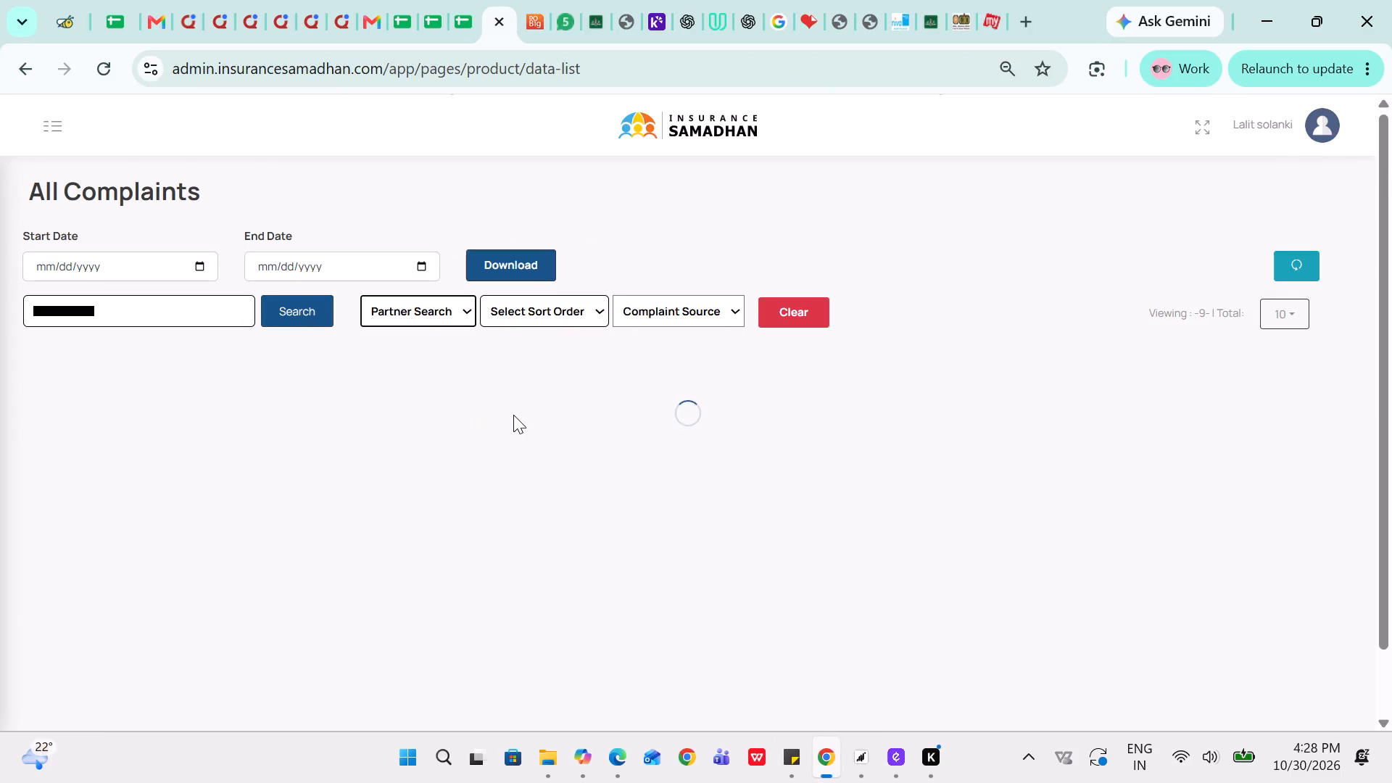
pyautogui.click(285, 308)
pyautogui.scroll(-20, 506, 469)
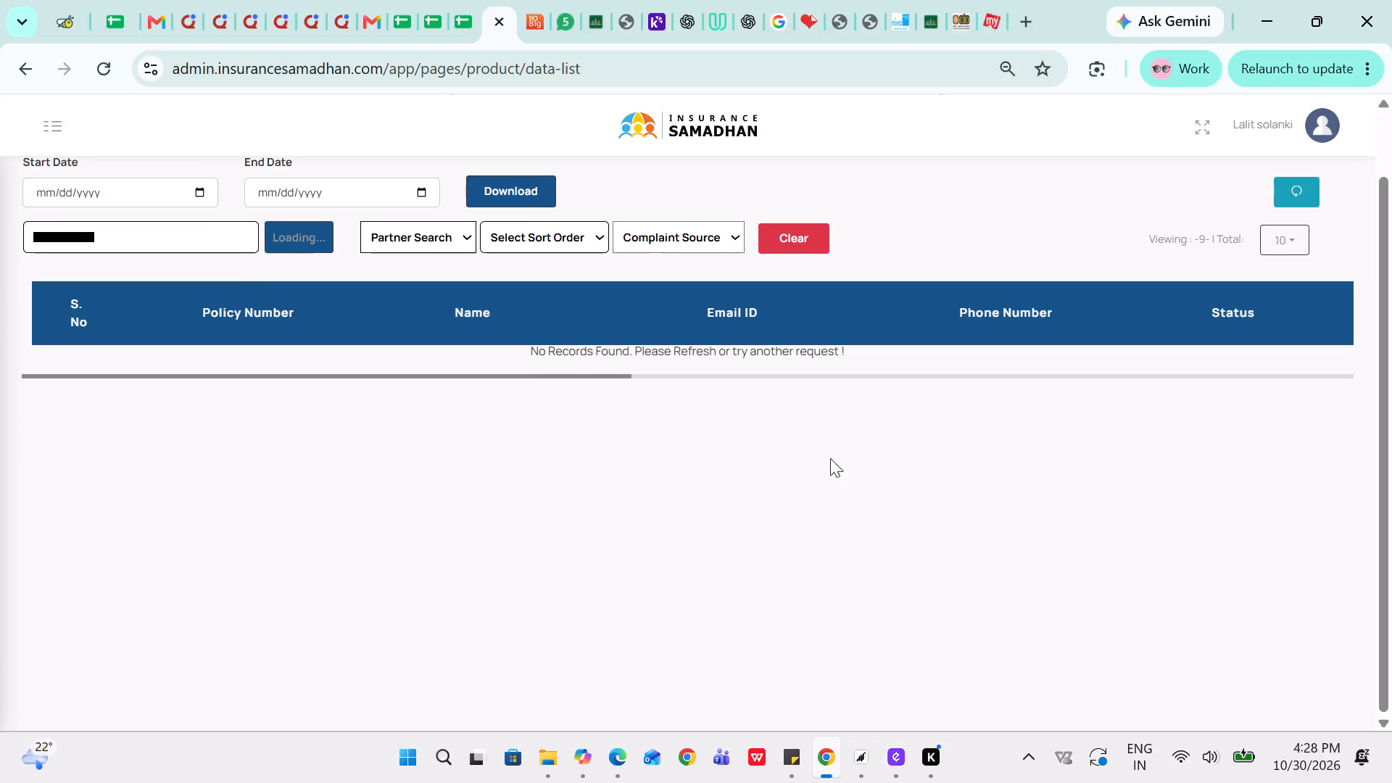
pyautogui.scroll(-5, 848, 456)
pyautogui.scroll(1, 889, 463)
pyautogui.scroll(-2, 889, 463)
pyautogui.scroll(-3, 726, 500)
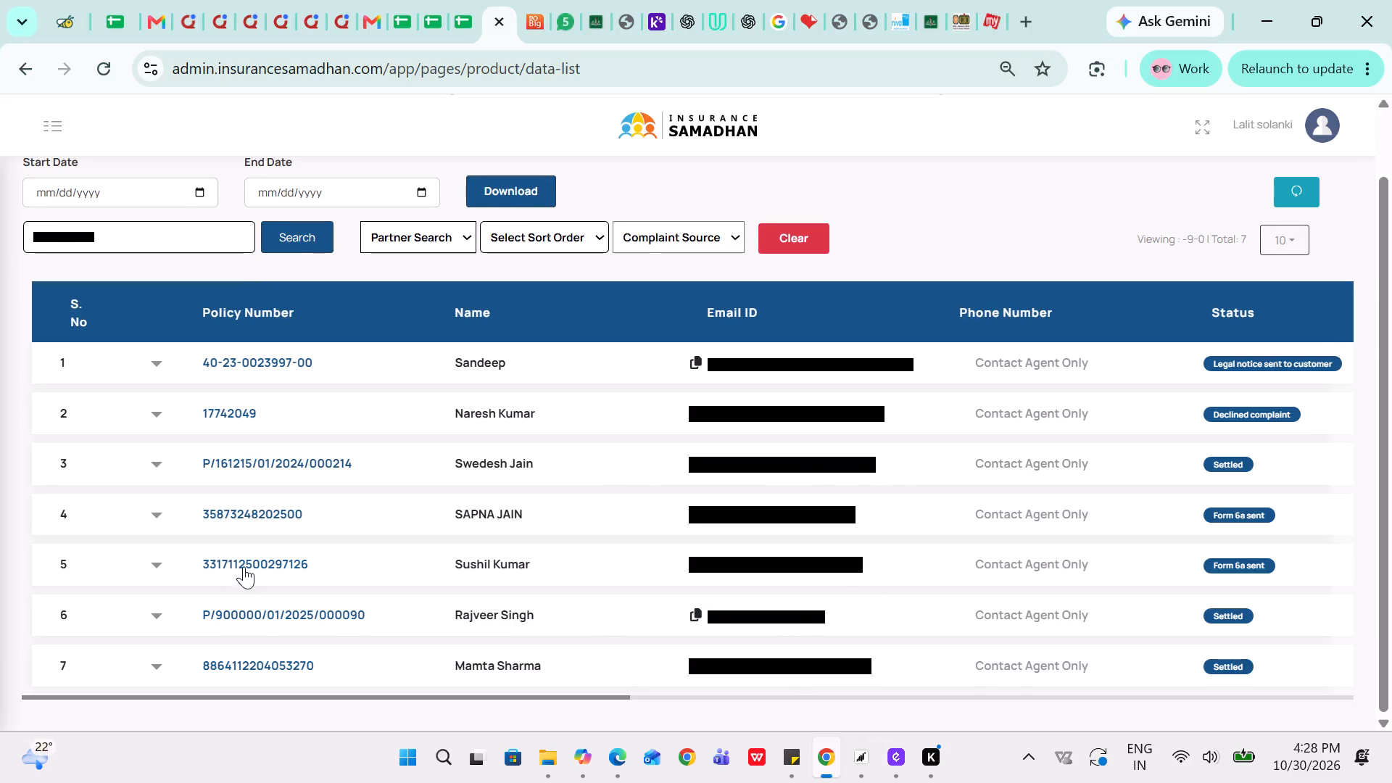
# Open the fifth complaint in the list and examine its Ombudsman section, including the requirement and hearing fields.
pyautogui.click(244, 565)
pyautogui.click(365, 259)
pyautogui.scroll(-8, 758, 464)
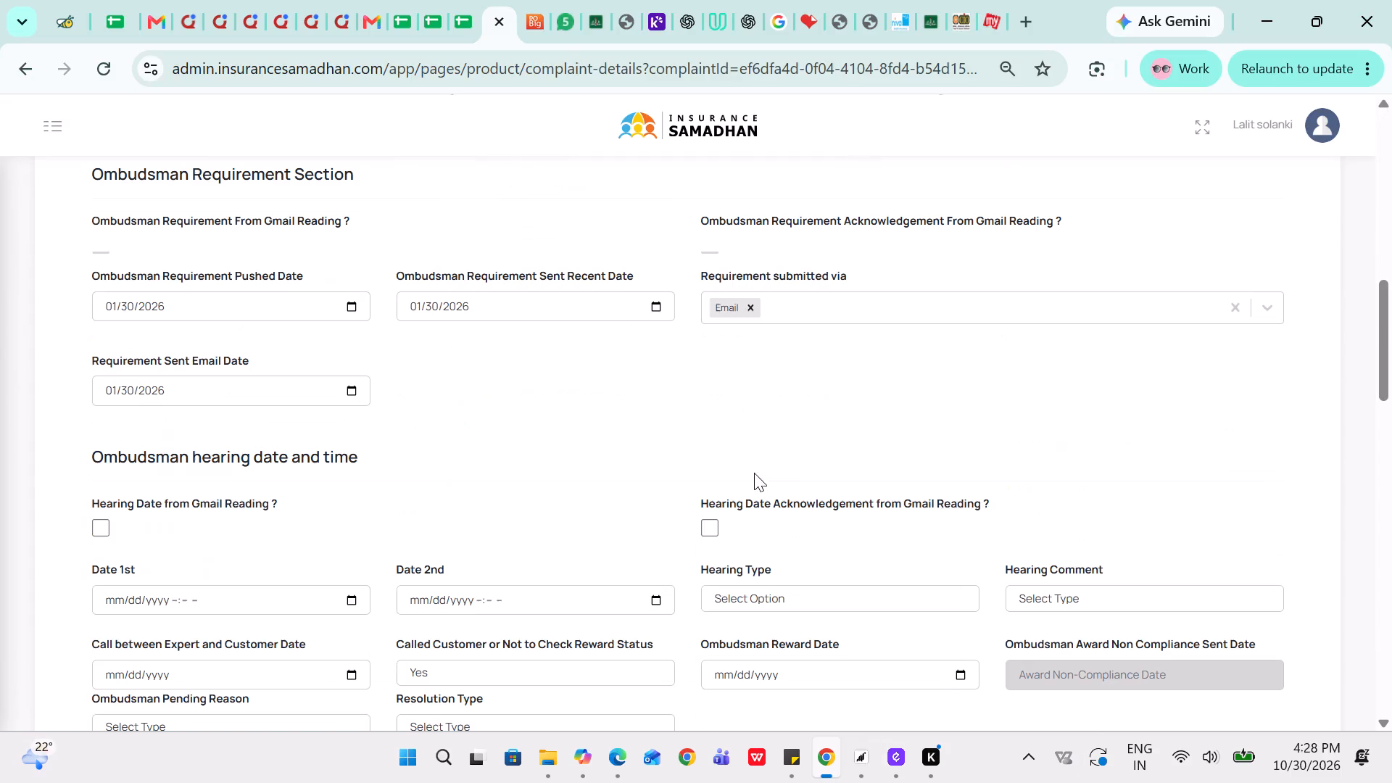
pyautogui.scroll(1, 898, 492)
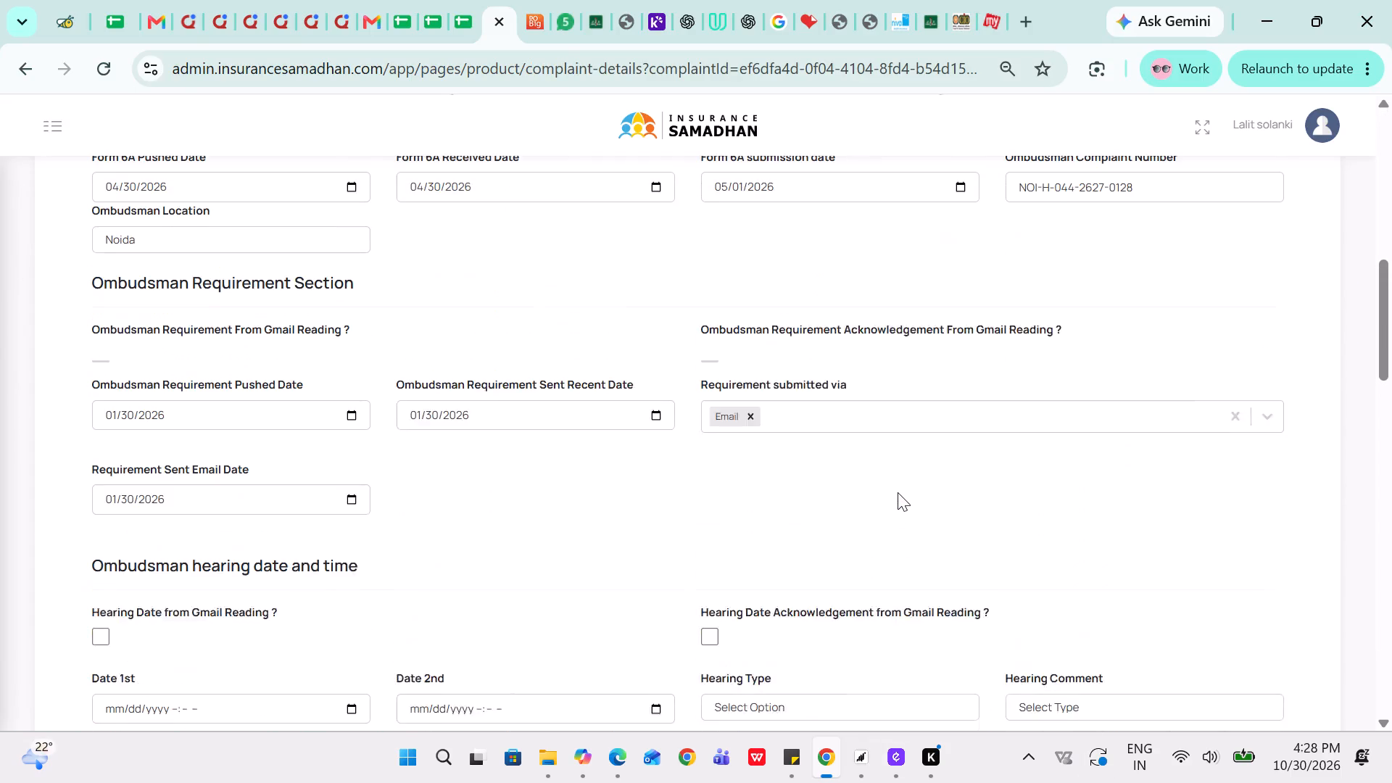
pyautogui.scroll(5, 898, 492)
pyautogui.scroll(4, 212, 228)
# Copy the customer's phone number from the Complaint Details form into the Smartflo dialer as the recipient.
pyautogui.click(124, 246)
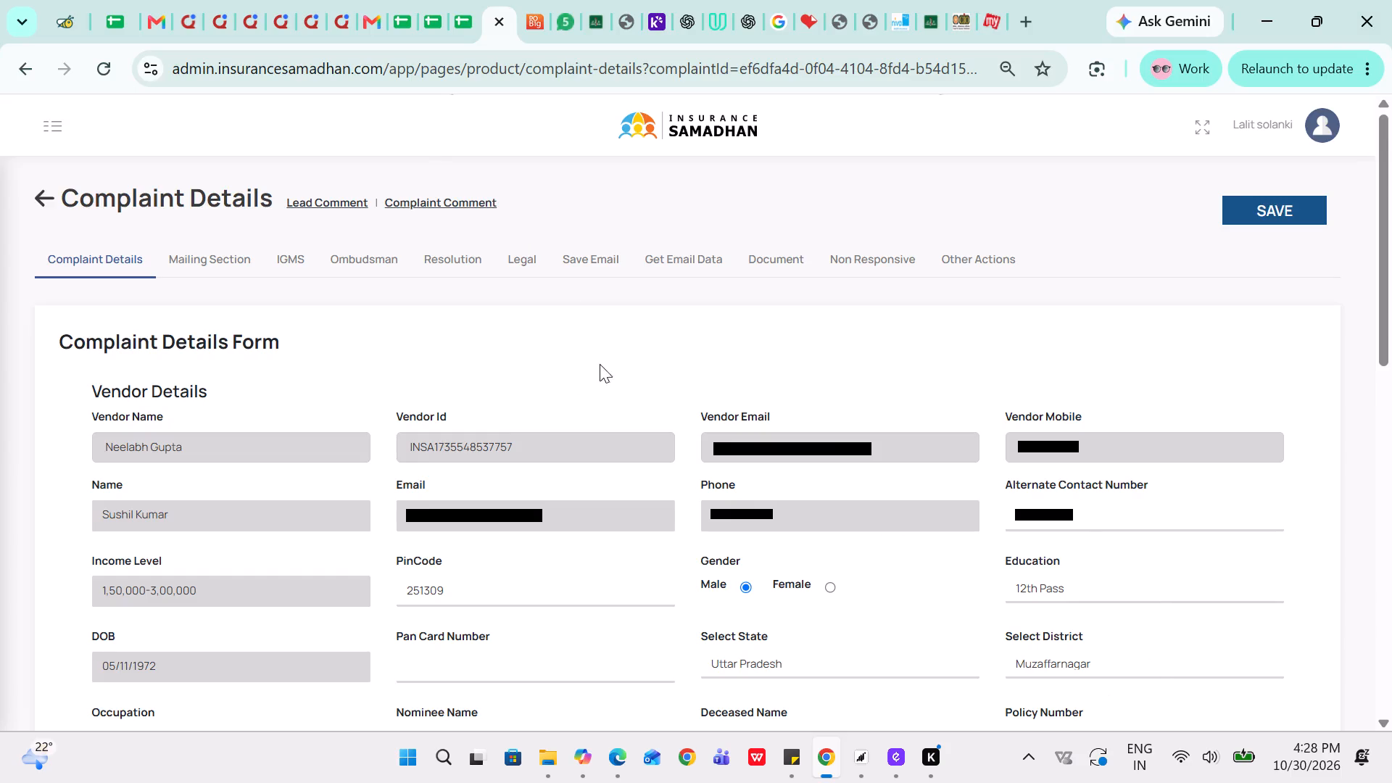
pyautogui.click(537, 0)
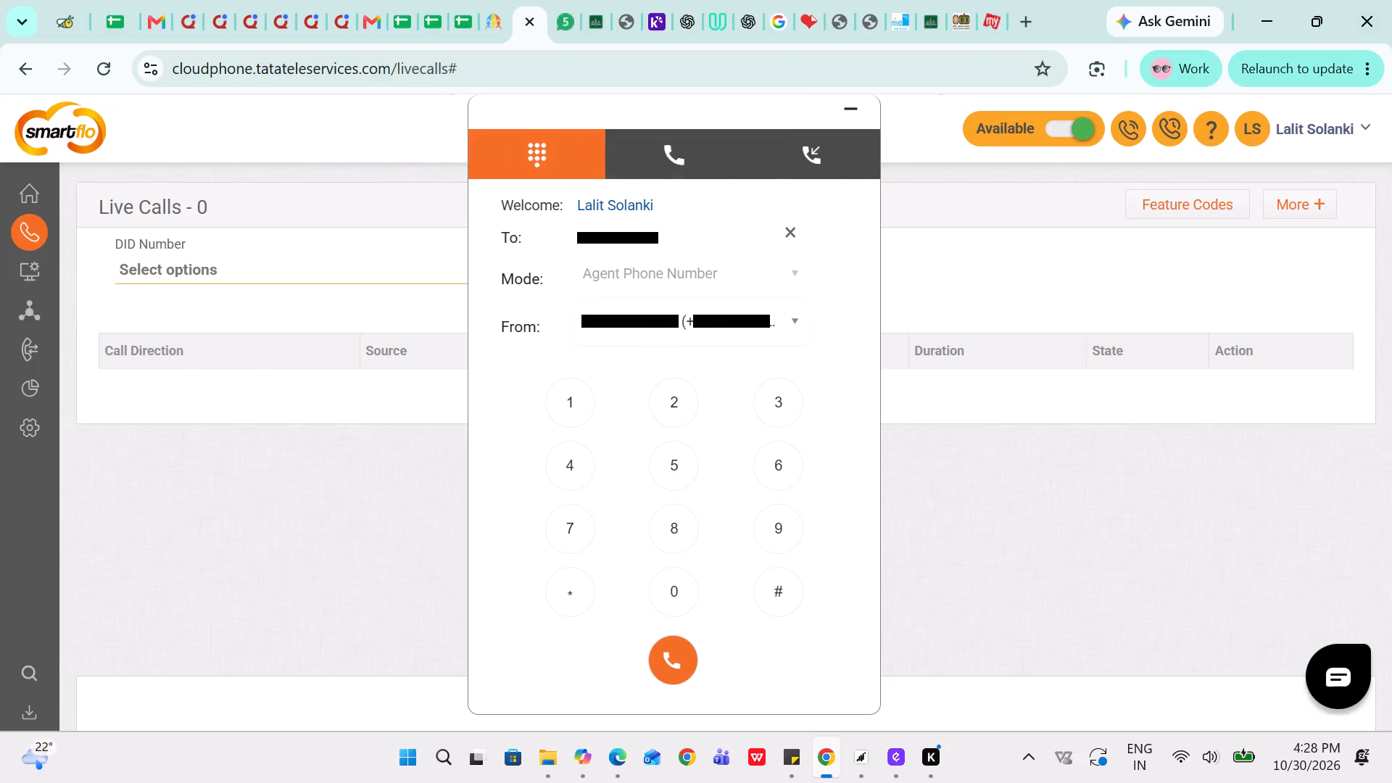
pyautogui.click(494, 0)
pyautogui.moveTo(813, 504); pyautogui.dragTo(589, 502)
pyautogui.hotkey('ctrl', 'c')
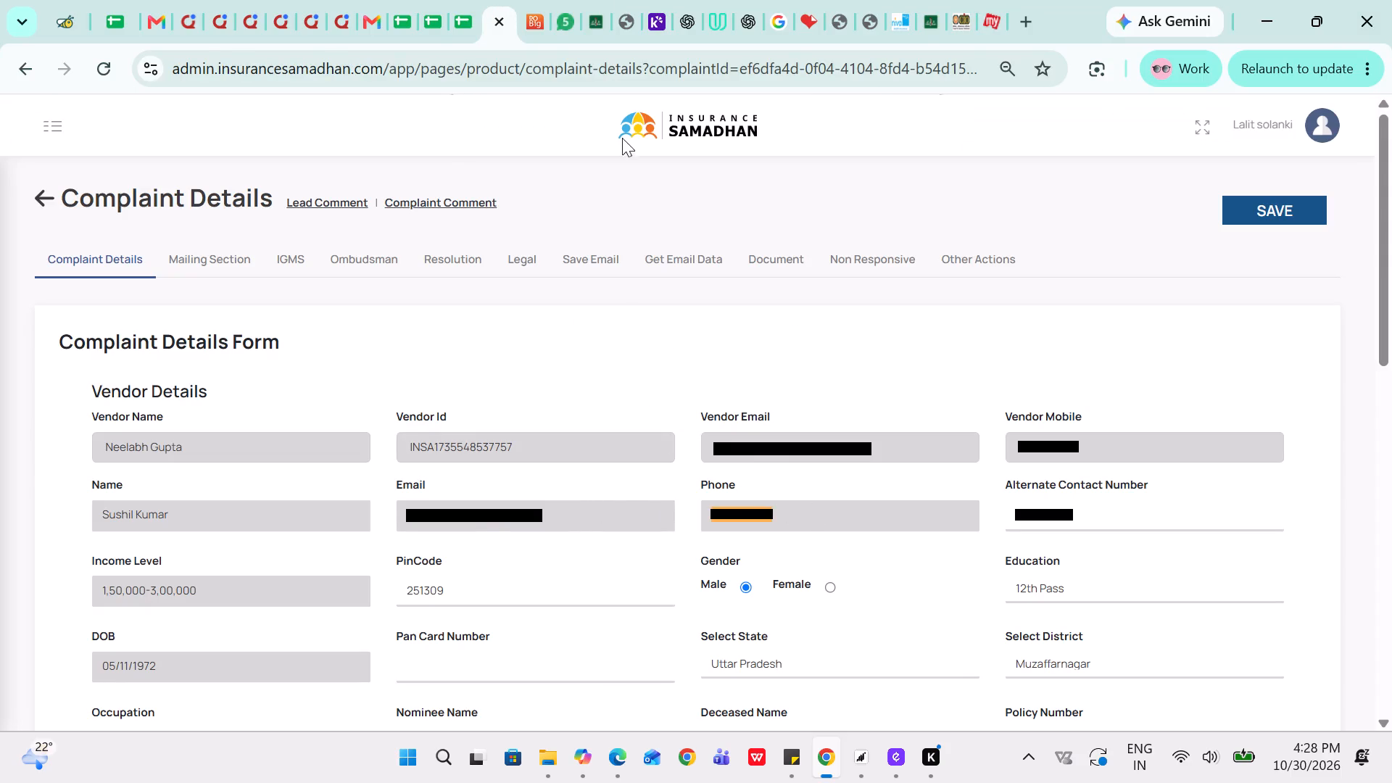
pyautogui.hotkey('ctrl', 'c')
pyautogui.hotkey('ctrl', 'c')
pyautogui.click(531, 0)
pyautogui.doubleClick(614, 246)
pyautogui.hotkey('ctrl', 'v')
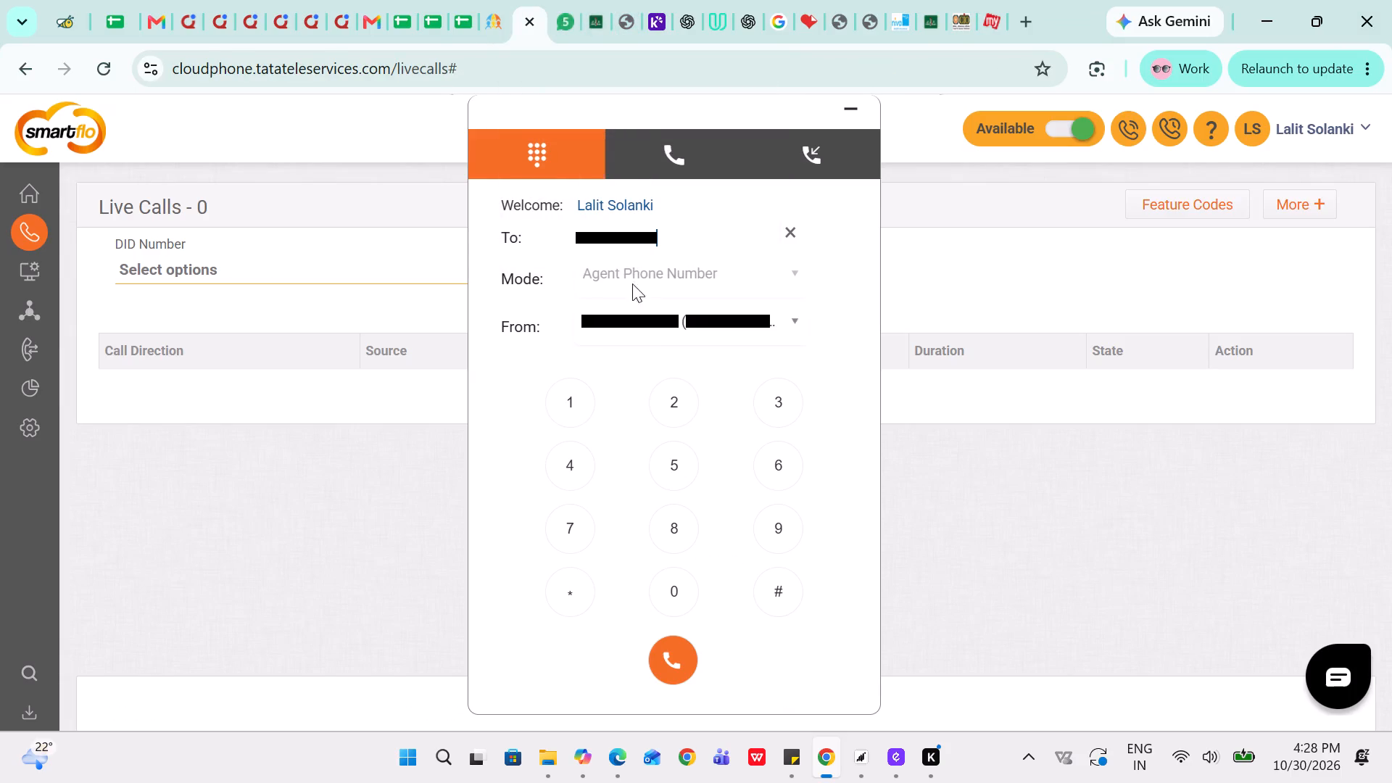
# Place an outgoing call from the dialer to the customer's number.
pyautogui.click(681, 663)
pyautogui.click(984, 474)
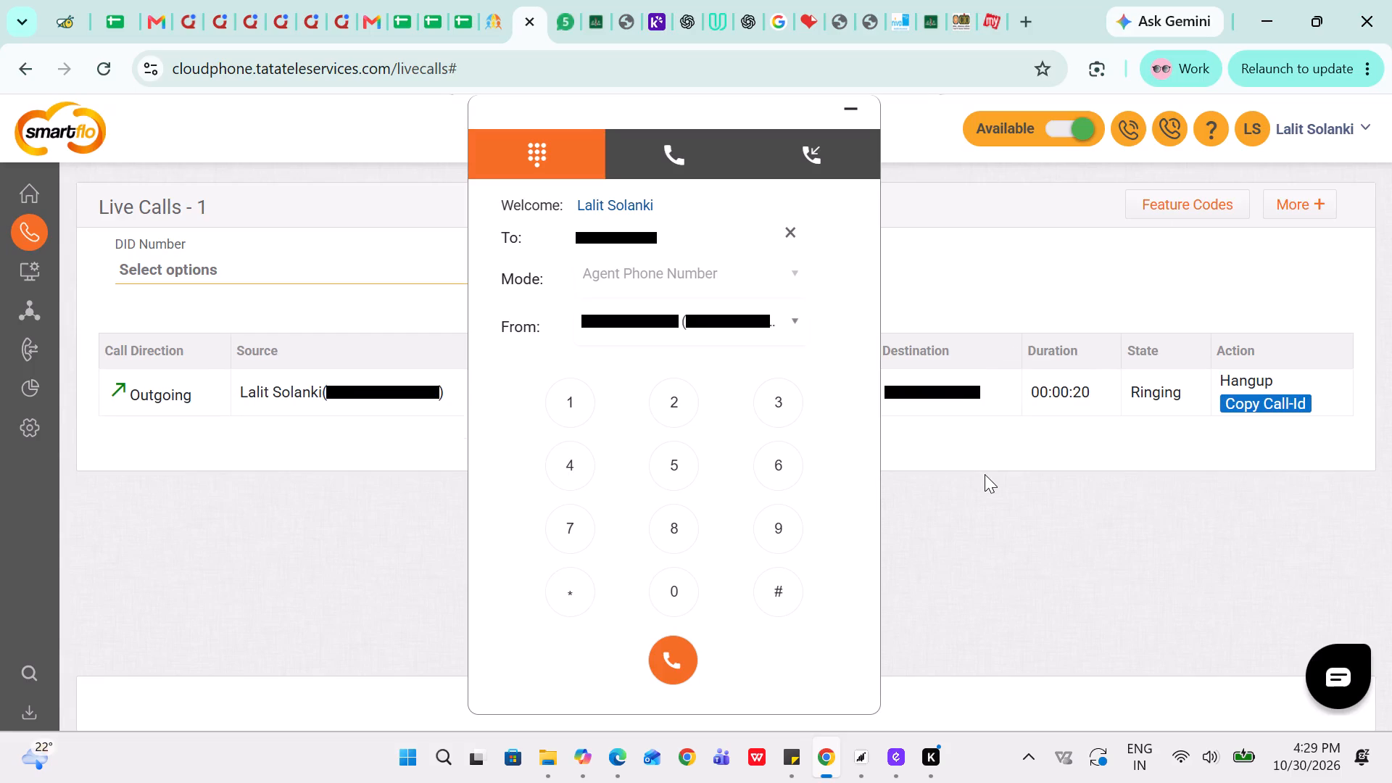
# Replace the Smartflo dialer's recipient with the Vendor Mobile number copied from the Complaint Details form.
pyautogui.click(481, 0)
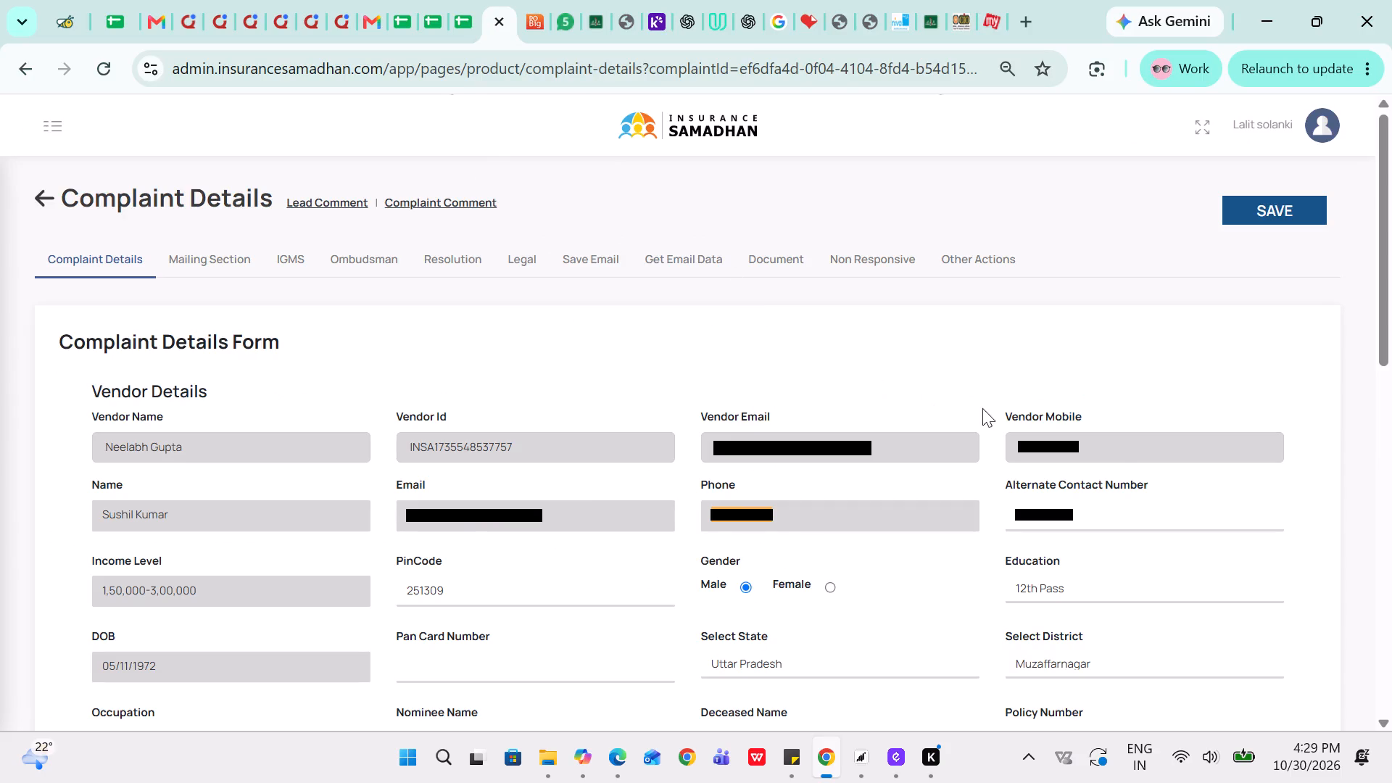
pyautogui.moveTo(1122, 444); pyautogui.dragTo(935, 459)
pyautogui.hotkey('ctrl', 'c')
pyautogui.hotkey('ctrl', 'c')
pyautogui.hotkey('ctrl', 'c')
pyautogui.click(539, 0)
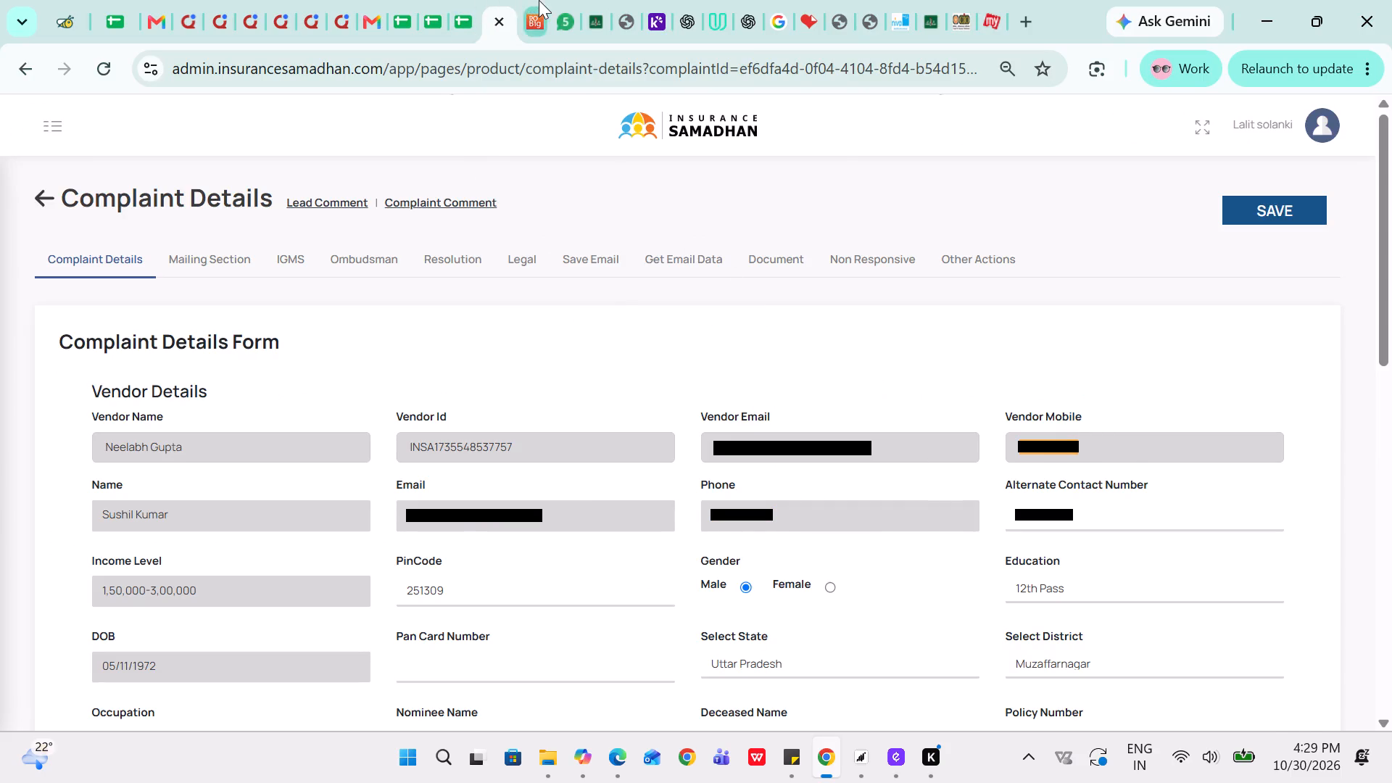
pyautogui.click(624, 237)
pyautogui.keyDown('ctrl'); pyautogui.click(624, 237); pyautogui.keyUp('ctrl')
pyautogui.hotkey('ctrl', 'v')
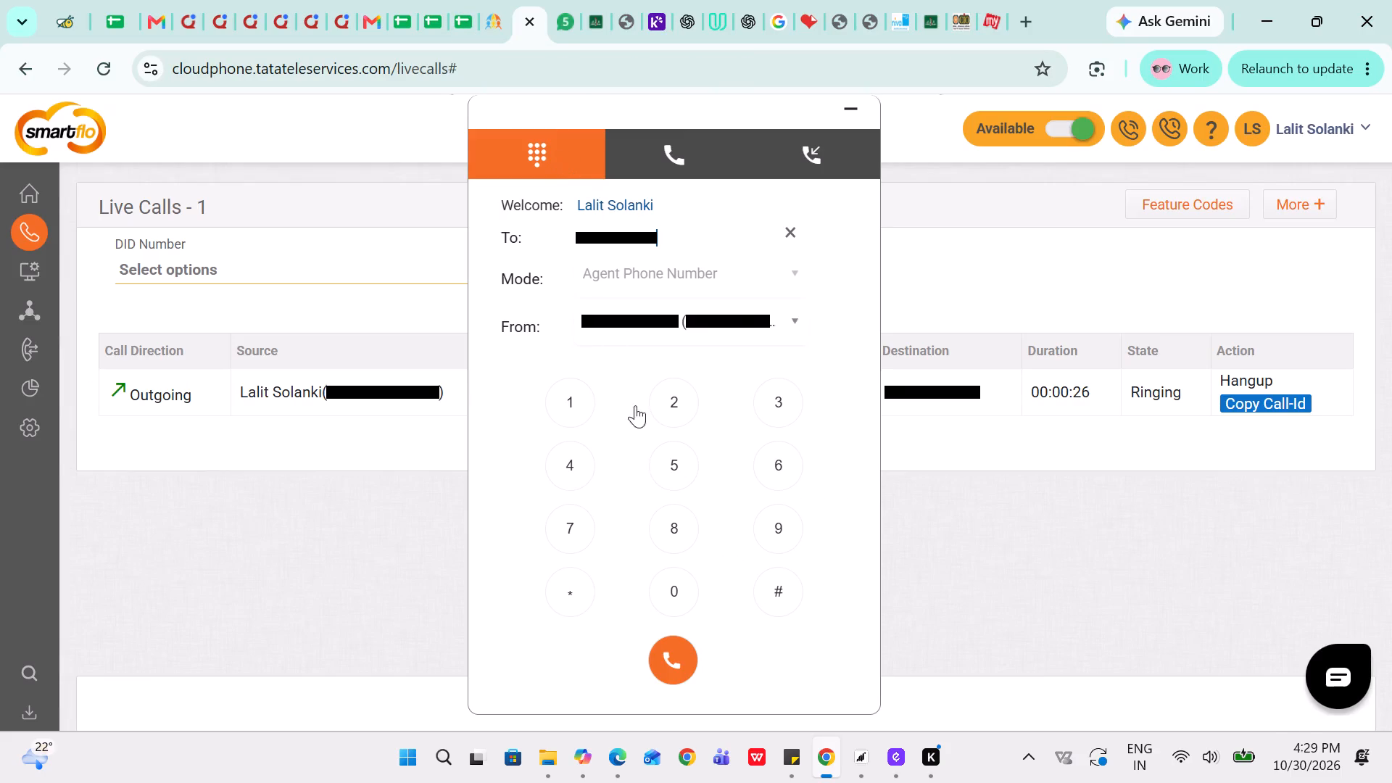
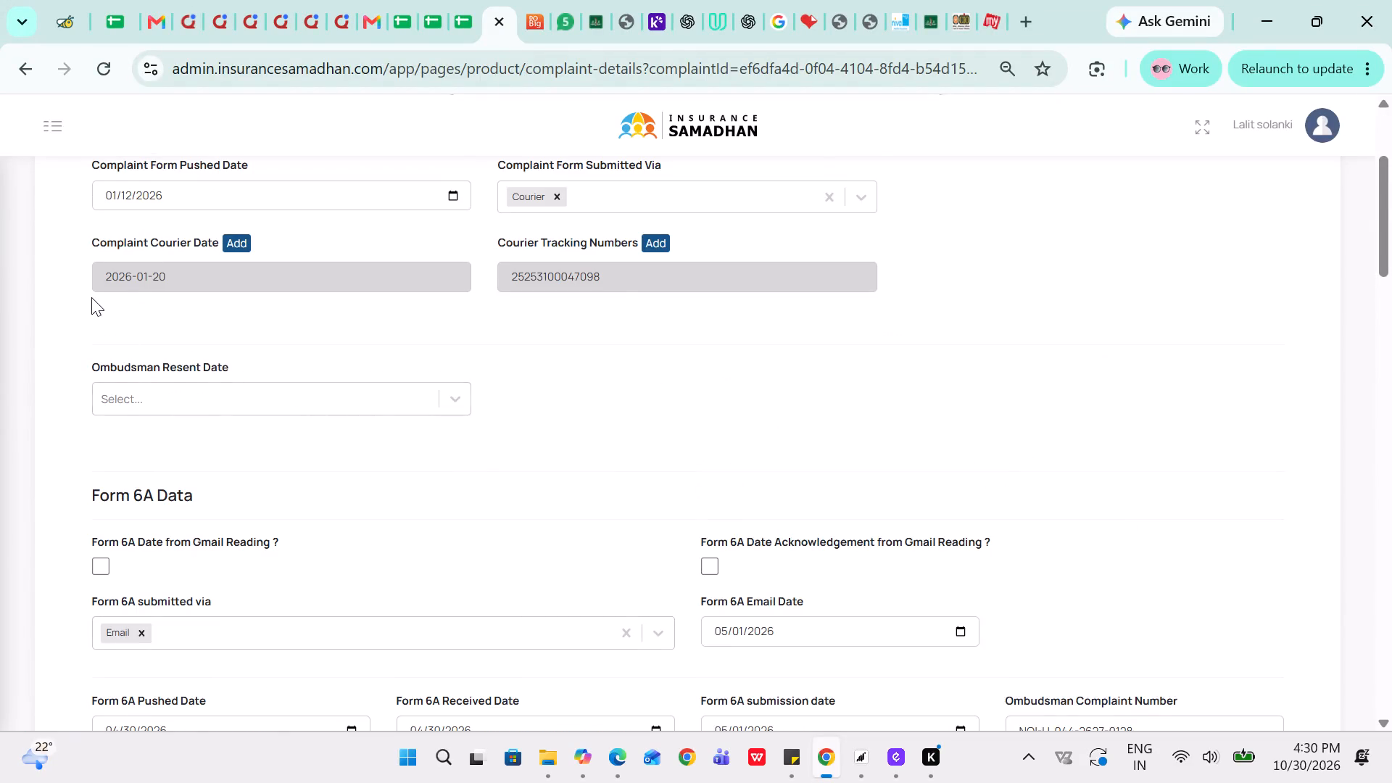
# Return to the Complaint Details form and select the customer's full email address in the Email field.
pyautogui.scroll(3, 90, 294)
pyautogui.click(111, 244)
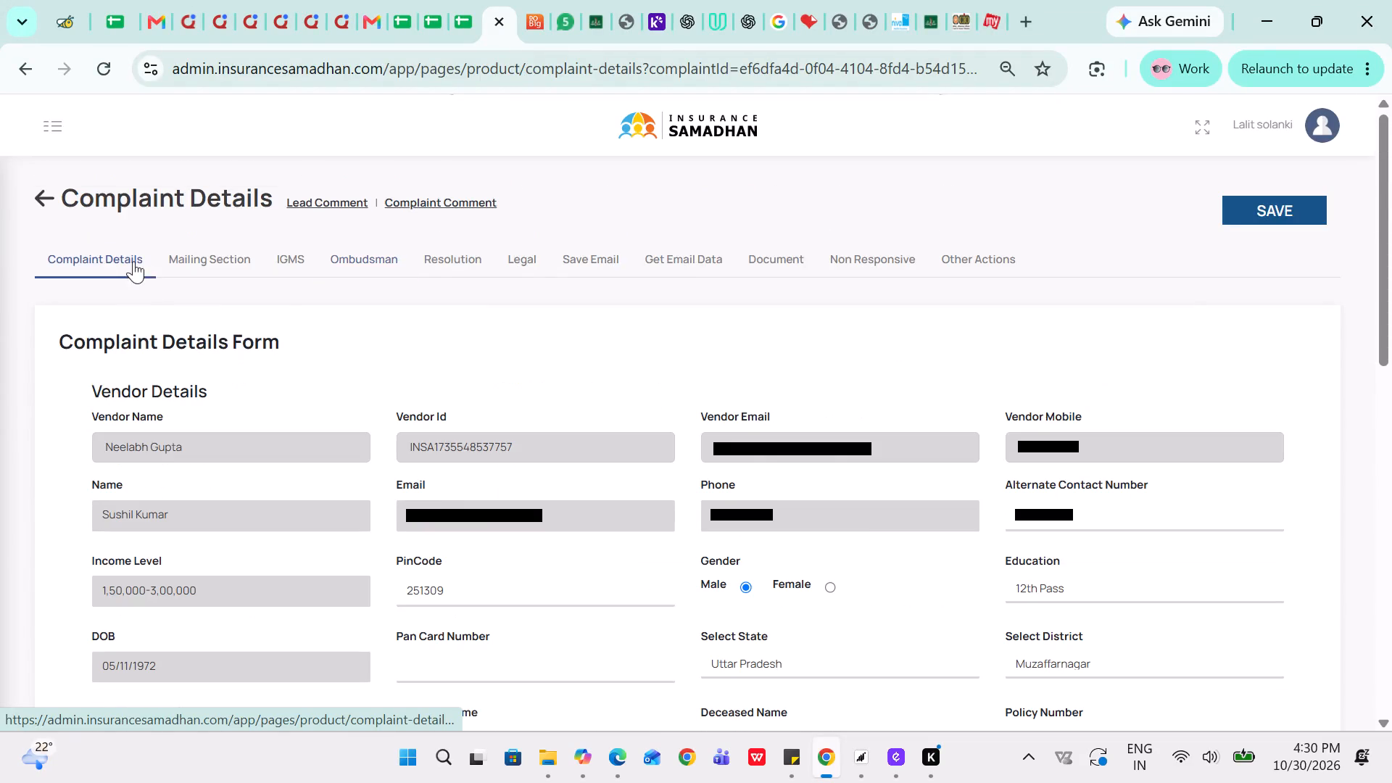
pyautogui.moveTo(613, 518); pyautogui.dragTo(311, 532)
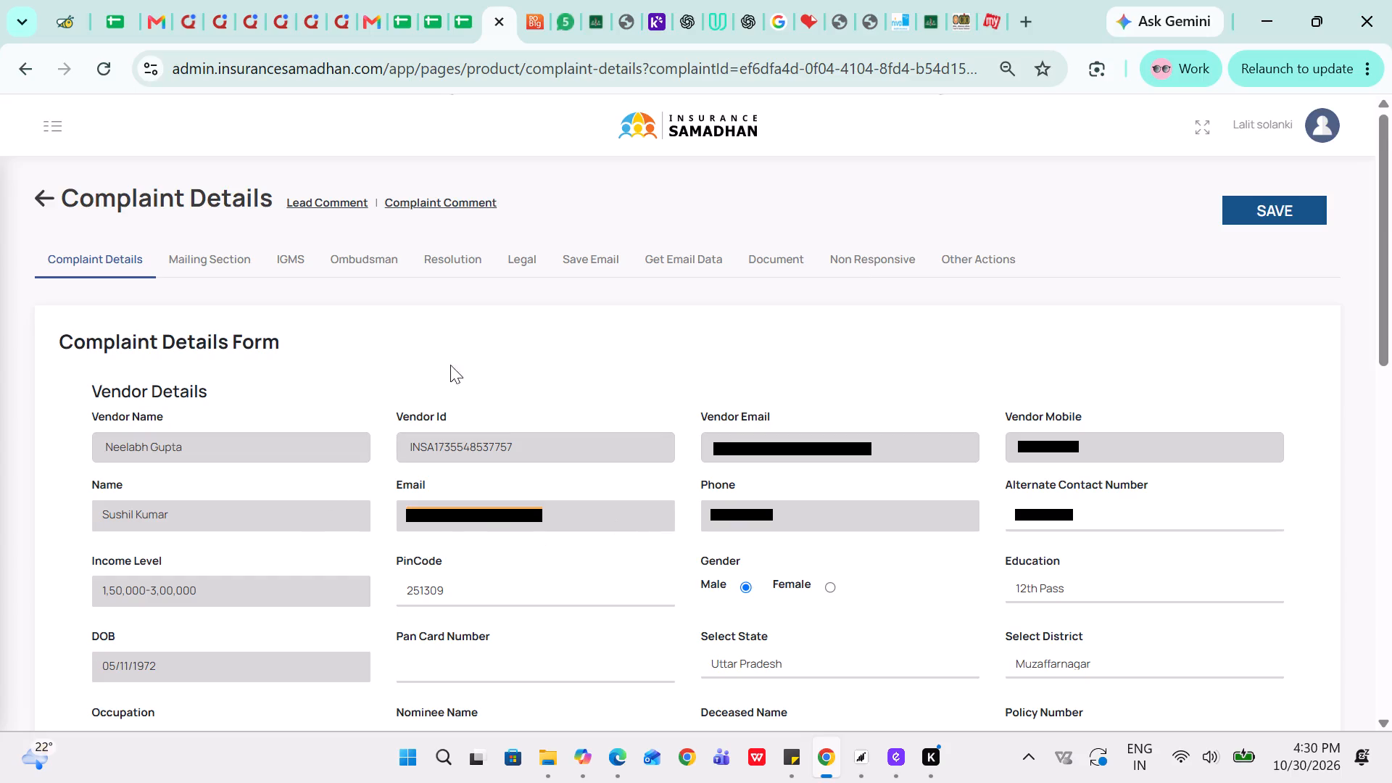
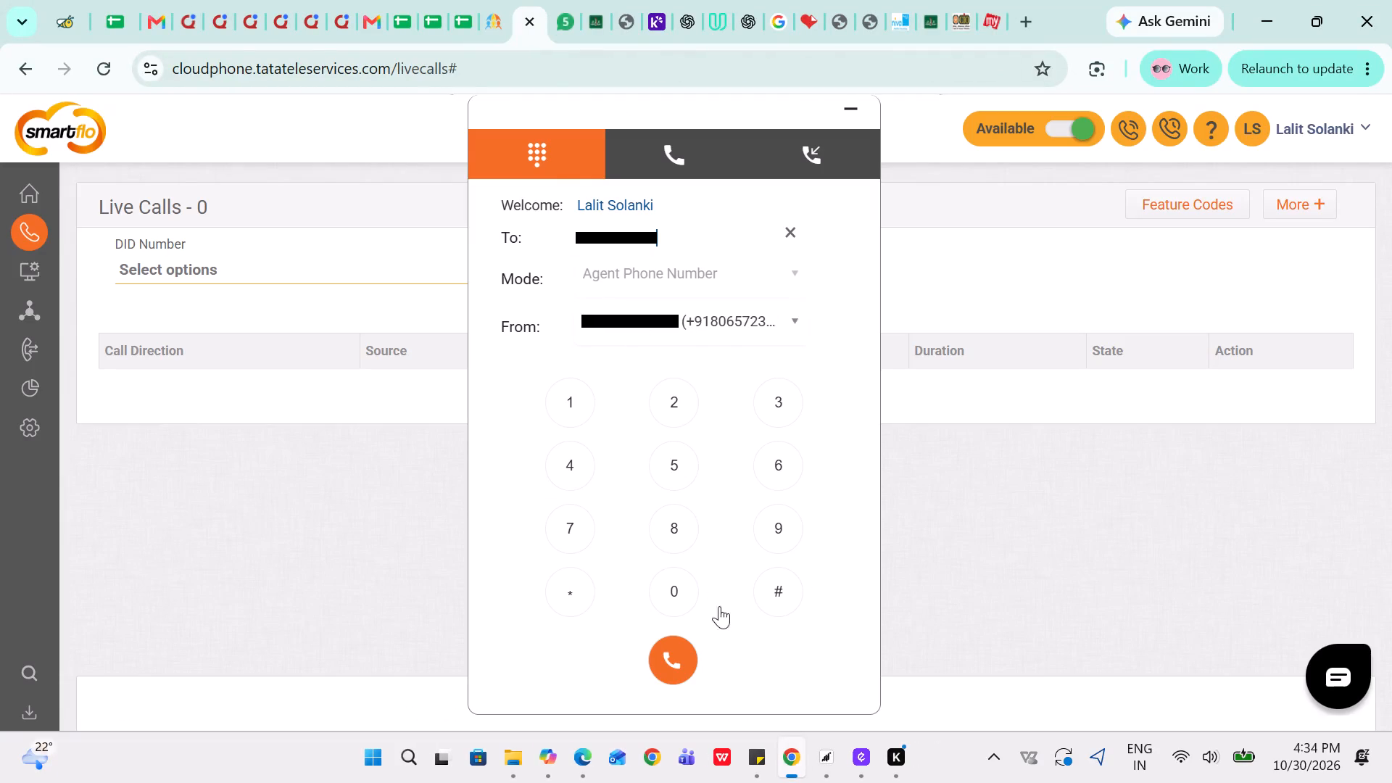
# Copy the customer's phone number from the Complaint Details form into the Smartflo dialer's To field and call it.
pyautogui.click(494, 0)
pyautogui.moveTo(1111, 445); pyautogui.dragTo(843, 442)
pyautogui.hotkey('ctrl', 'c')
pyautogui.hotkey('ctrl', 'c')
pyautogui.hotkey('ctrl', 'c')
pyautogui.keyDown('ctrl'); pyautogui.click(535, 0); pyautogui.keyUp('ctrl')
pyautogui.doubleClick(637, 231)
pyautogui.hotkey('ctrl', 'v')
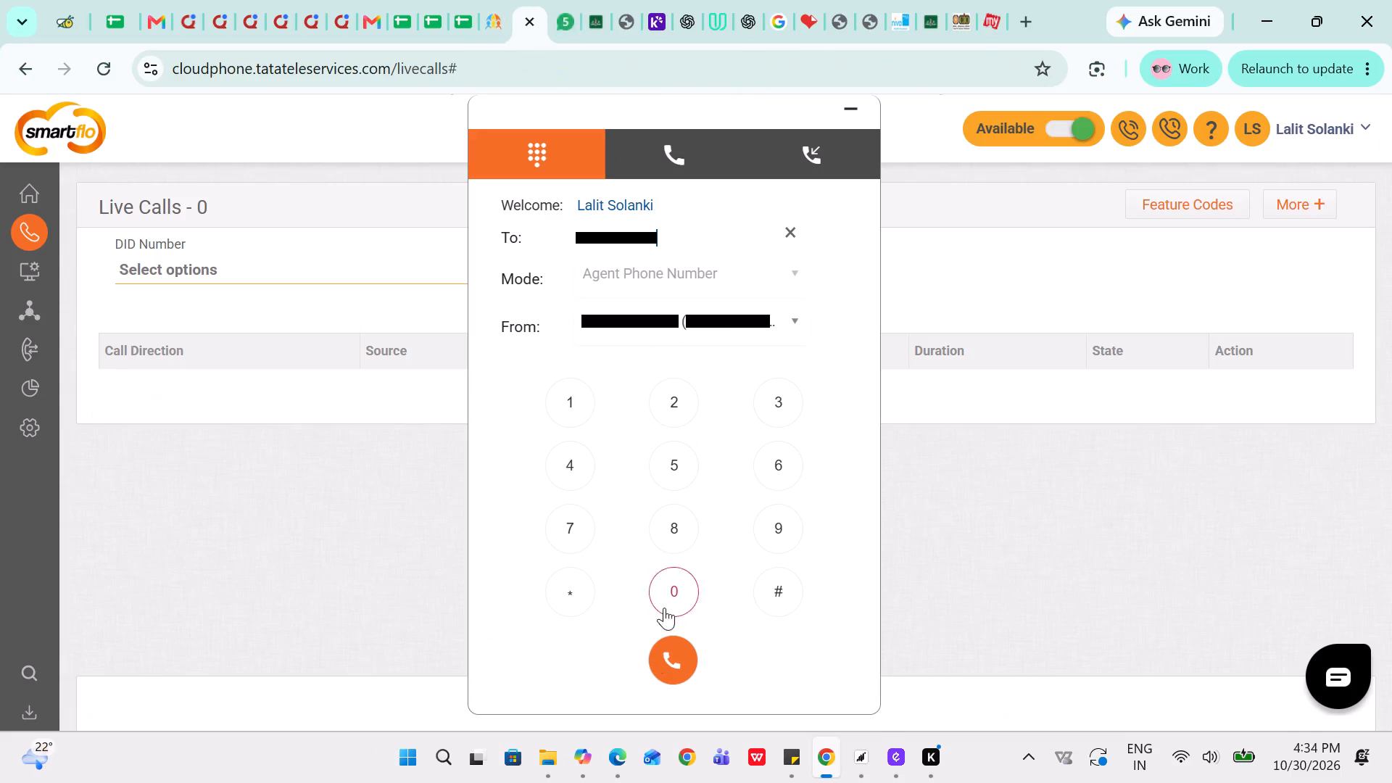
pyautogui.click(662, 666)
pyautogui.click(970, 565)
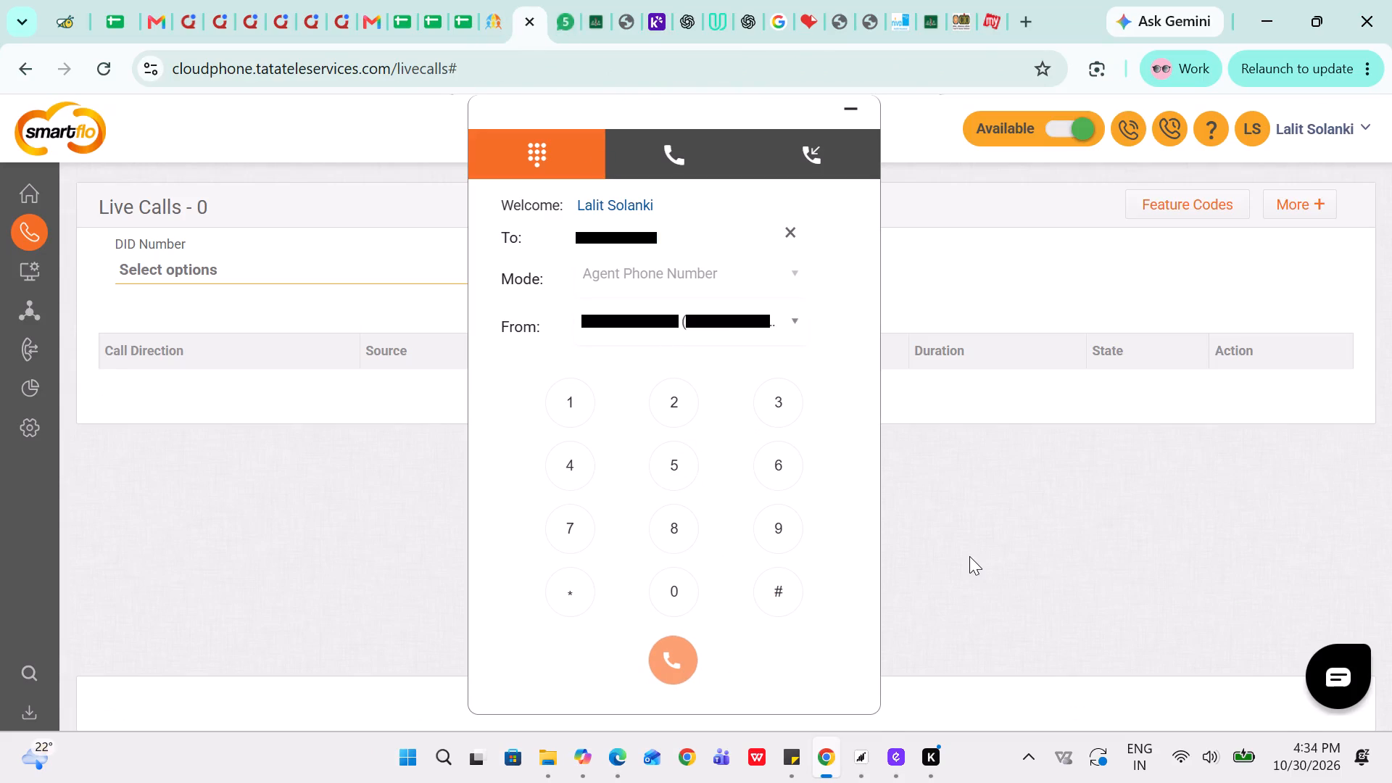
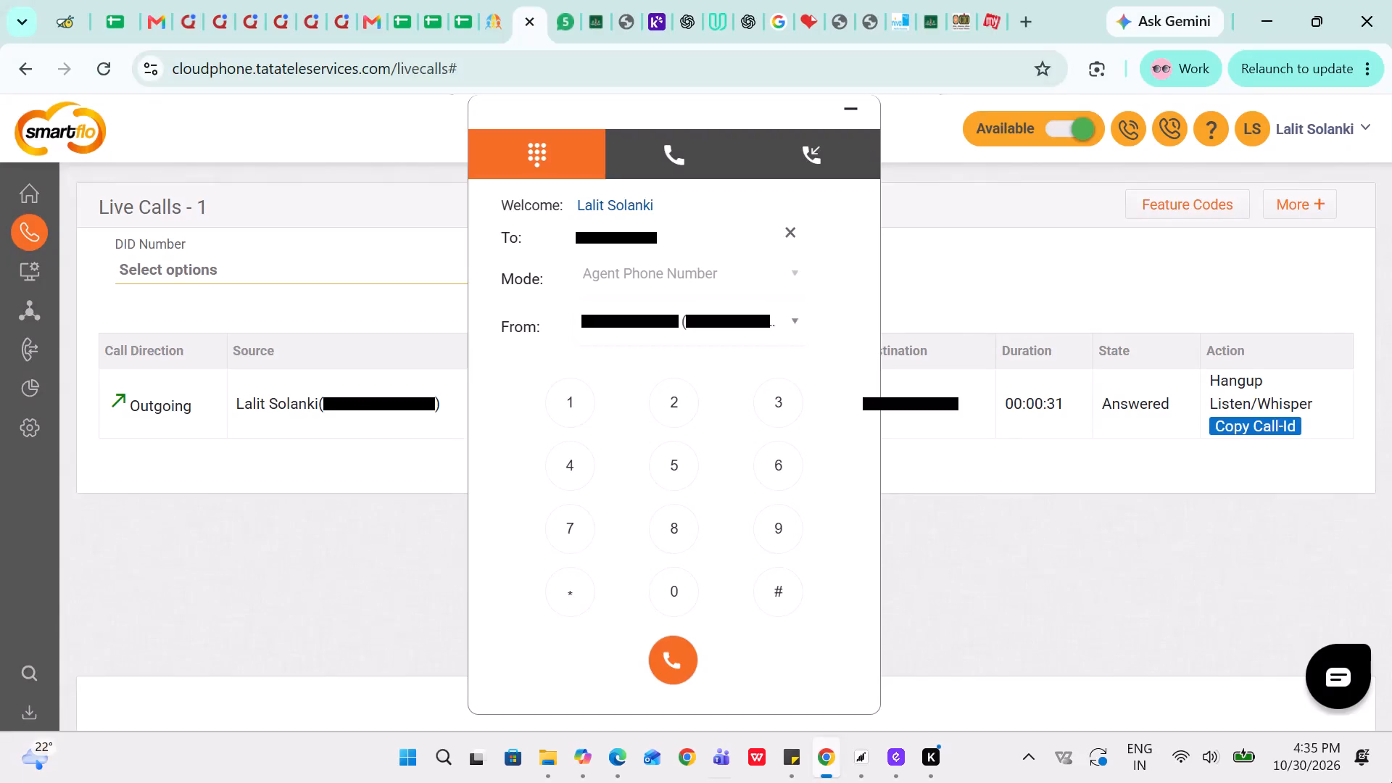
# Return to the Complaint Details form and check the customer's Phone and Email fields during the call.
pyautogui.click(492, 0)
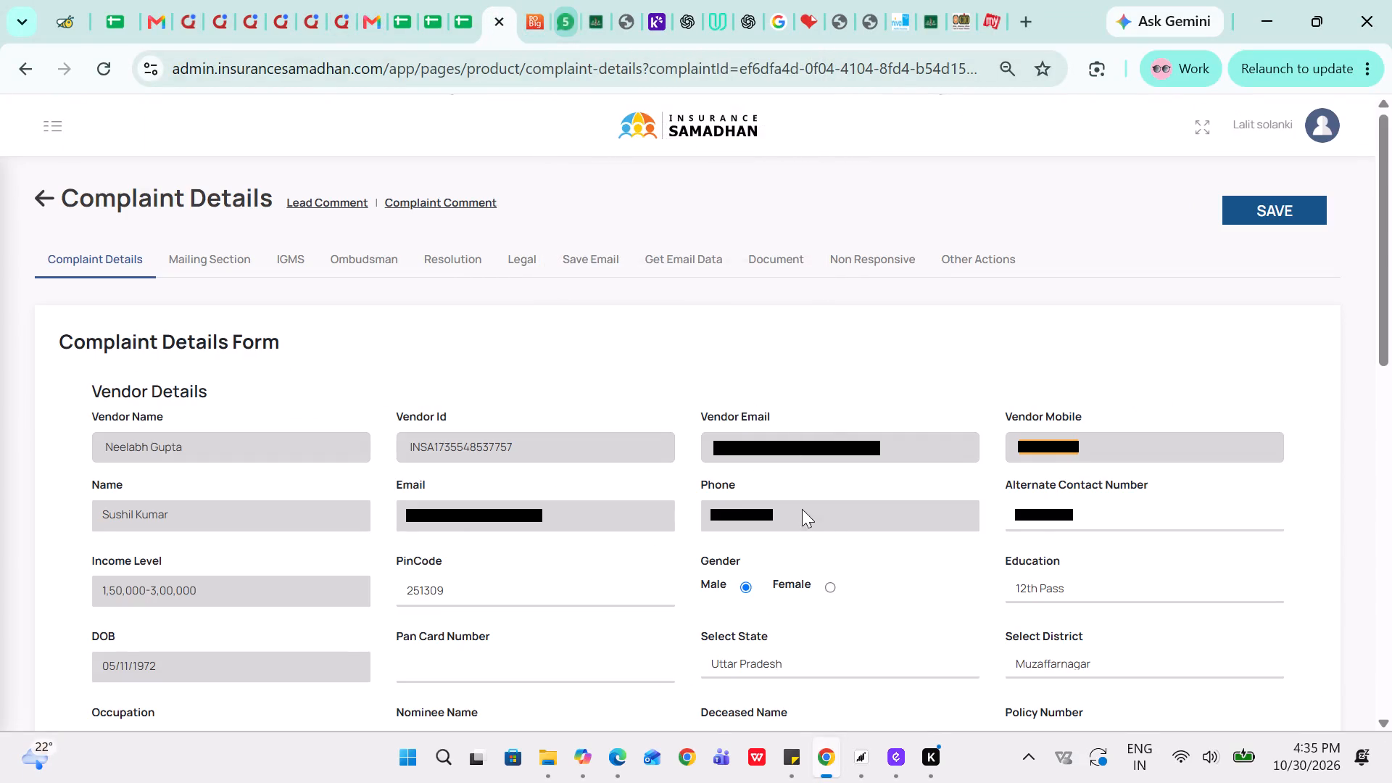
pyautogui.moveTo(826, 516); pyautogui.dragTo(703, 523)
pyautogui.moveTo(618, 514); pyautogui.dragTo(333, 514)
pyautogui.click(507, 514)
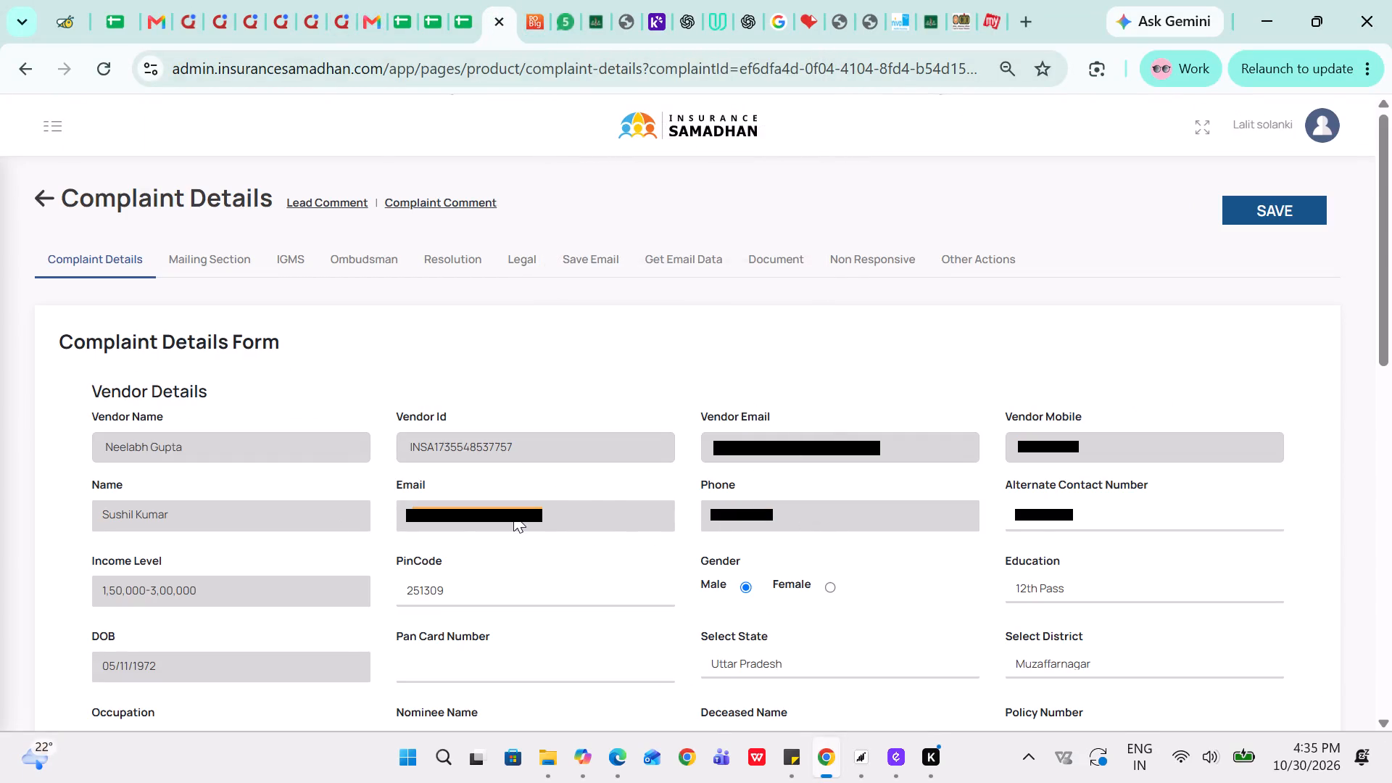
pyautogui.click(692, 358)
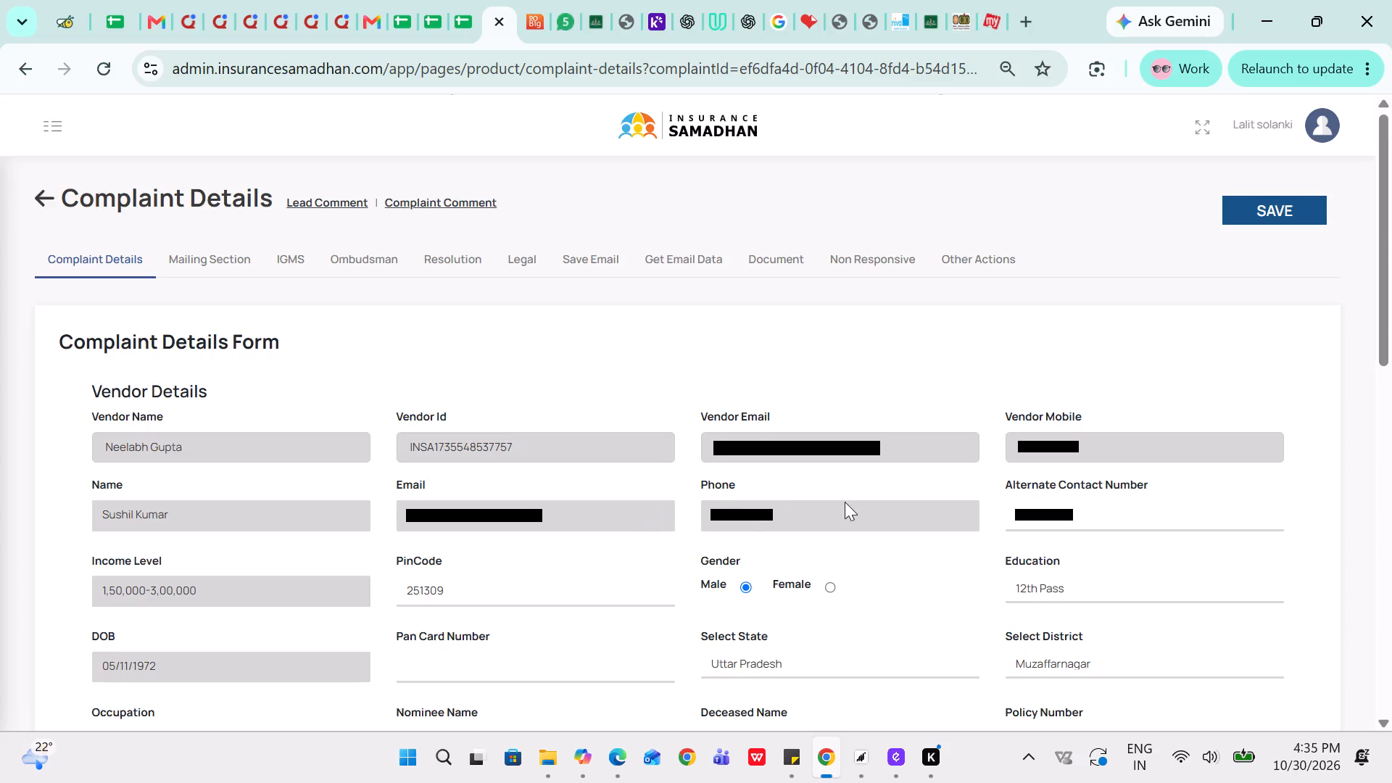
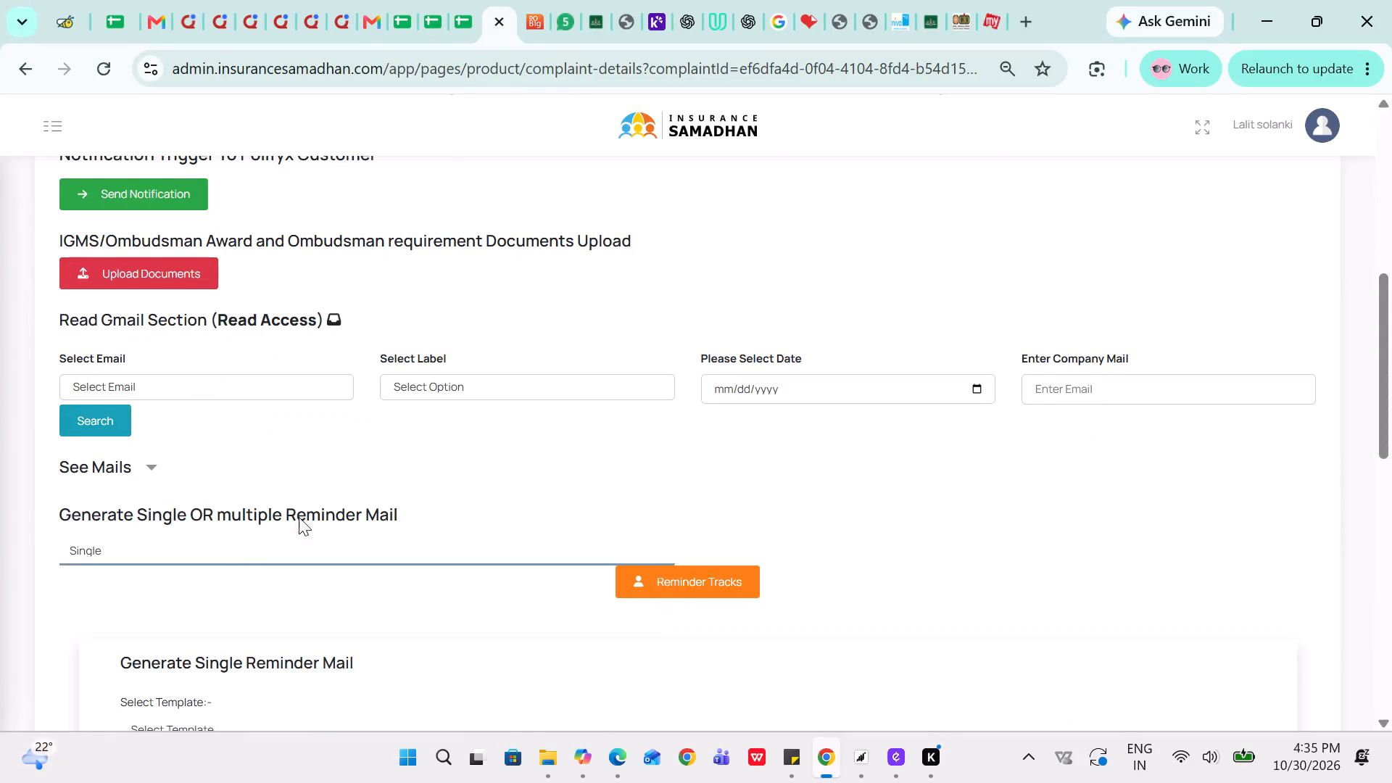
# Send the Hearing date Reminder Mail to the Ombudsman office from the complaint's single reminder mail section.
pyautogui.scroll(-5, 373, 472)
pyautogui.click(215, 329)
pyautogui.scroll(-3, 642, 413)
pyautogui.scroll(1, 647, 425)
pyautogui.scroll(-4, 647, 427)
pyautogui.click(732, 687)
pyautogui.click(777, 214)
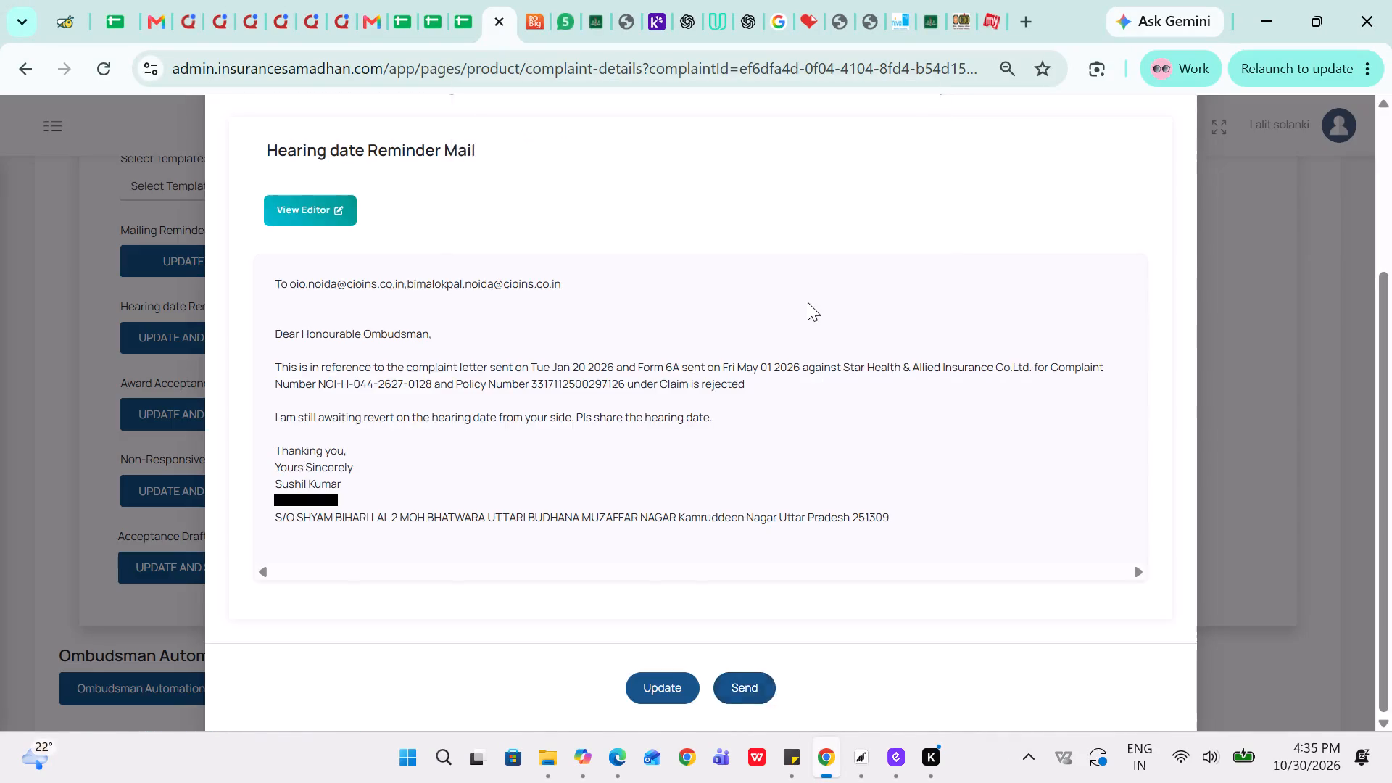
# Leave the complaint's details and return to the All Complaints list.
pyautogui.scroll(4, 632, 304)
pyautogui.scroll(3, 316, 262)
pyautogui.scroll(-1, 316, 262)
pyautogui.scroll(13, 316, 262)
pyautogui.scroll(-1, 339, 322)
pyautogui.scroll(9, 326, 322)
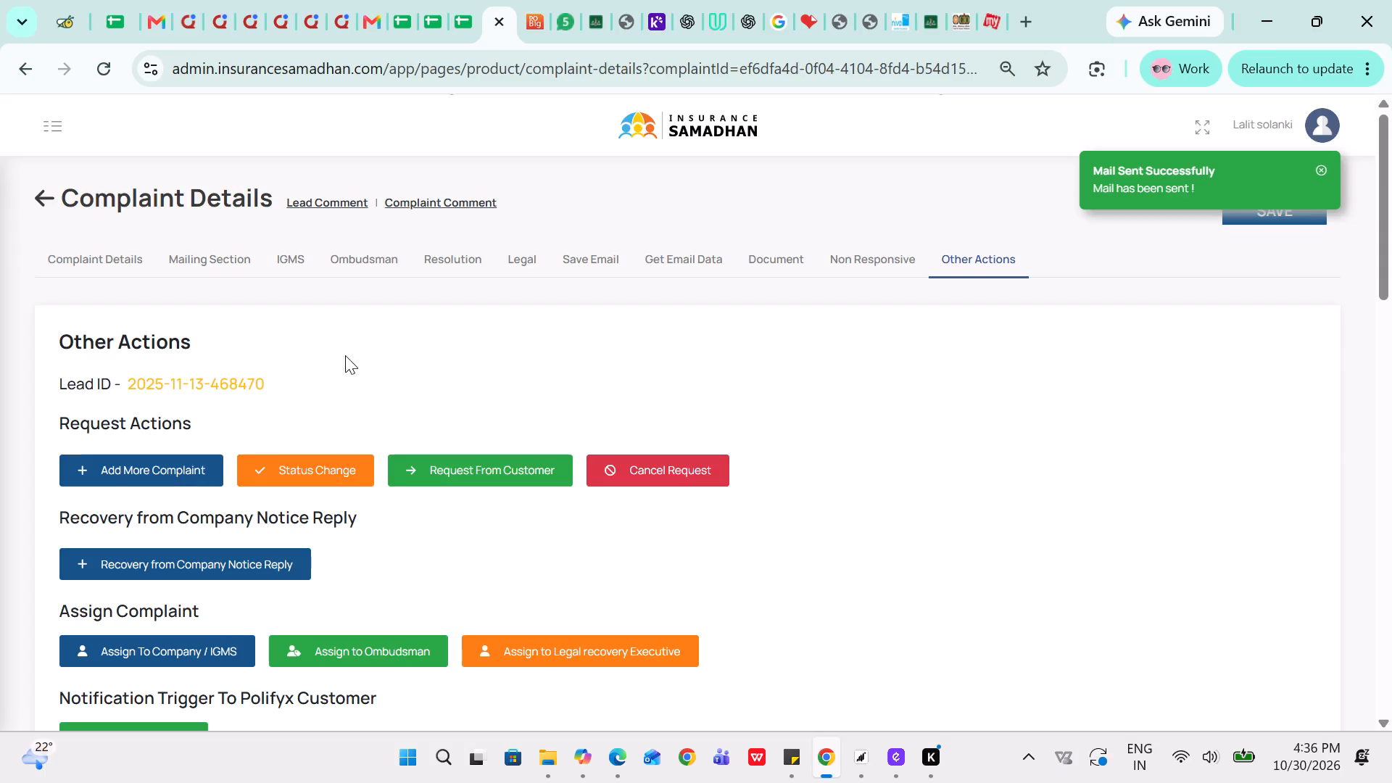
pyautogui.scroll(5, 345, 355)
pyautogui.click(57, 202)
pyautogui.click(49, 196)
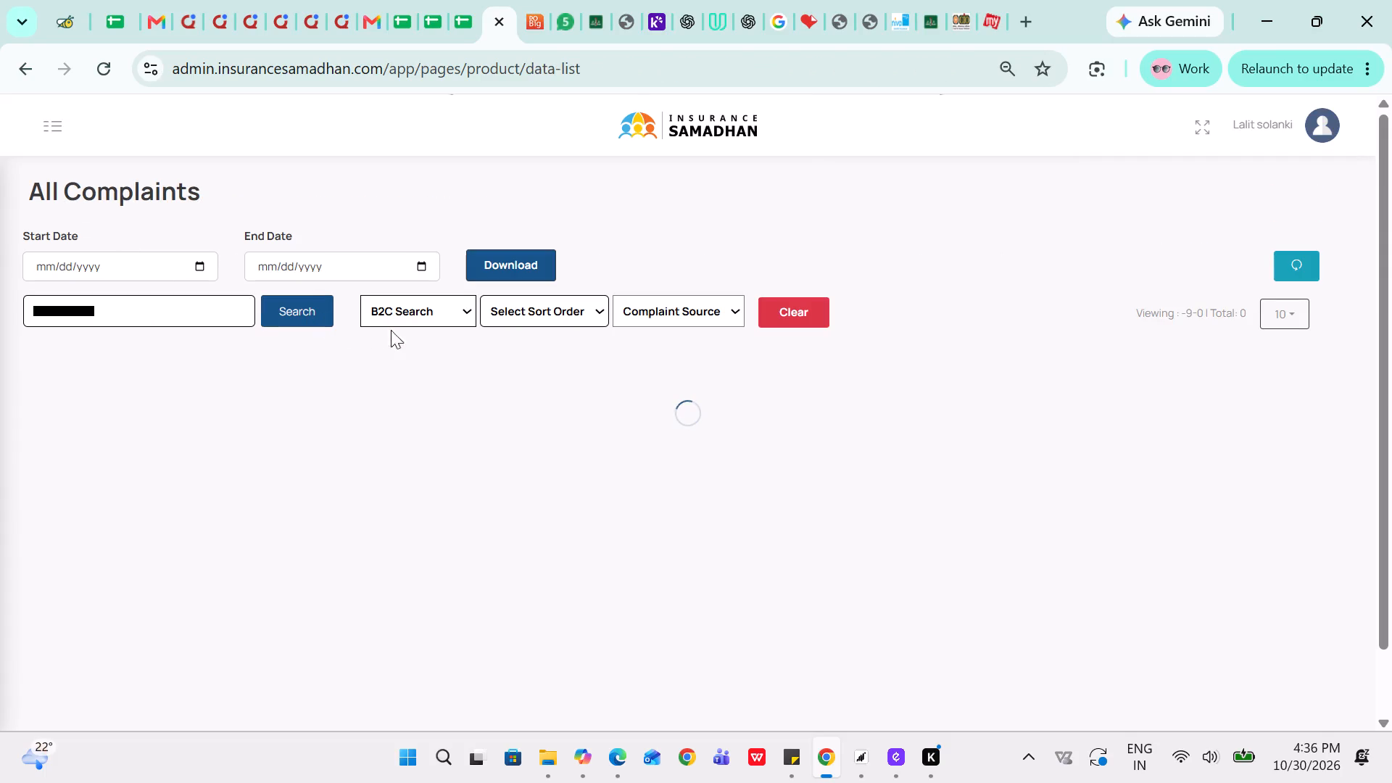
# Run a Partner Search in All Complaints with the number already entered and open the fourth complaint, with status Form 6a sent.
pyautogui.click(429, 311)
pyautogui.click(416, 371)
pyautogui.click(799, 580)
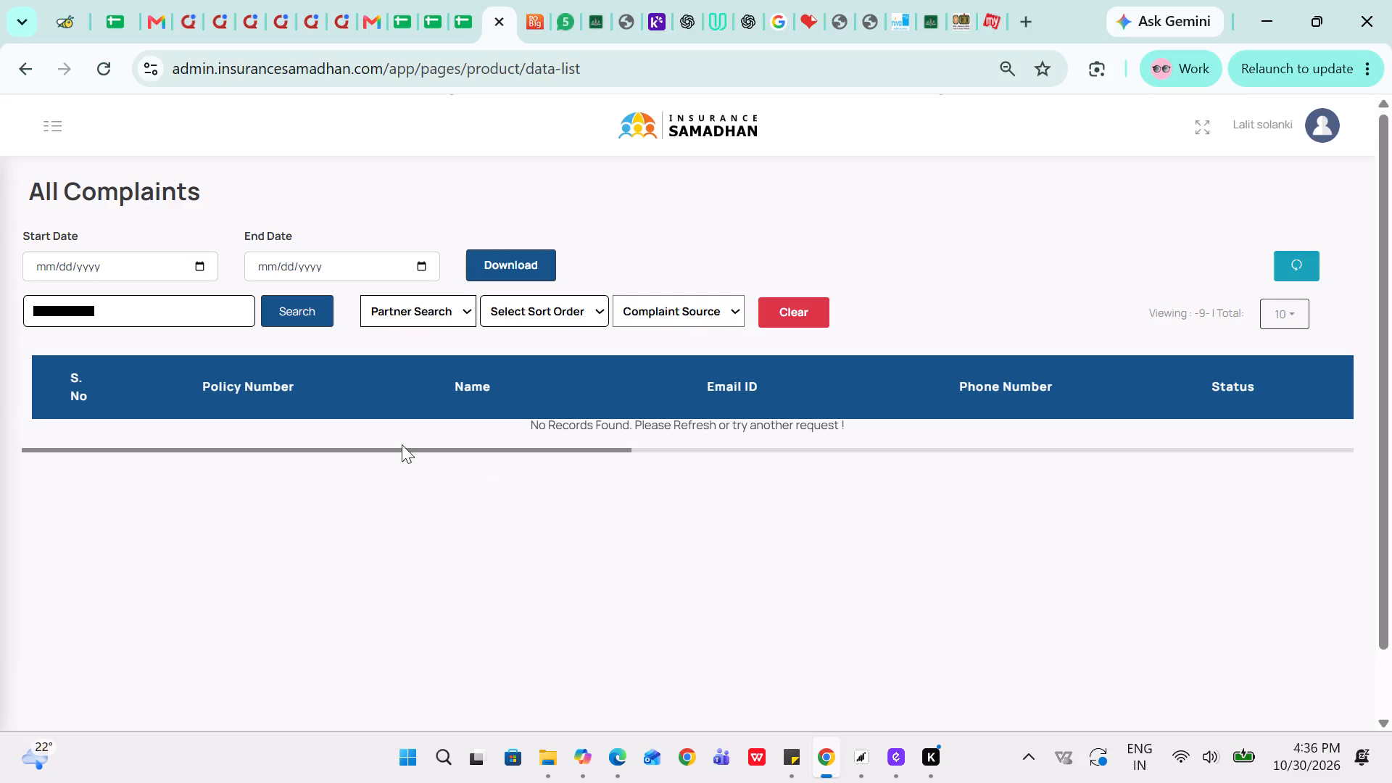
pyautogui.click(326, 329)
pyautogui.click(313, 307)
pyautogui.scroll(-3, 776, 610)
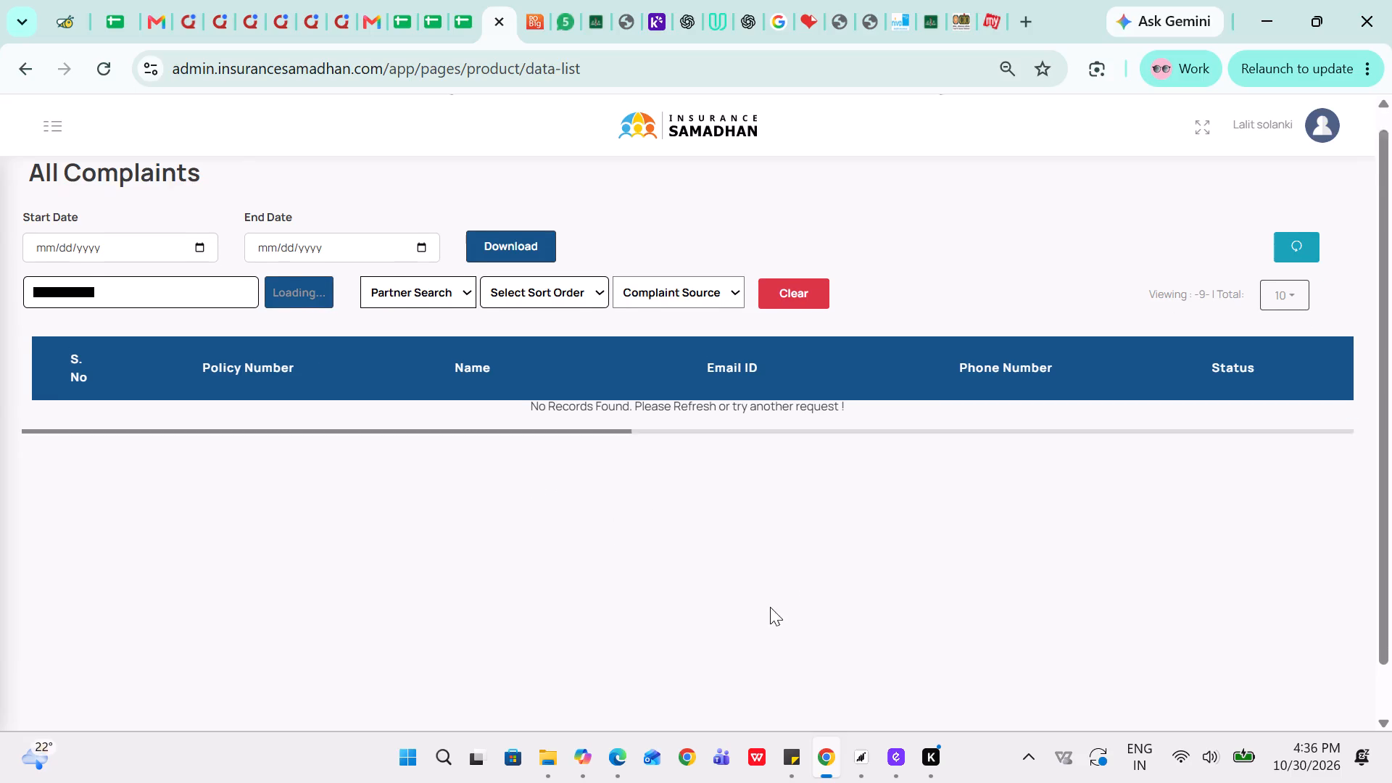
pyautogui.scroll(-5, 770, 607)
pyautogui.scroll(1, 768, 607)
pyautogui.scroll(-2, 768, 607)
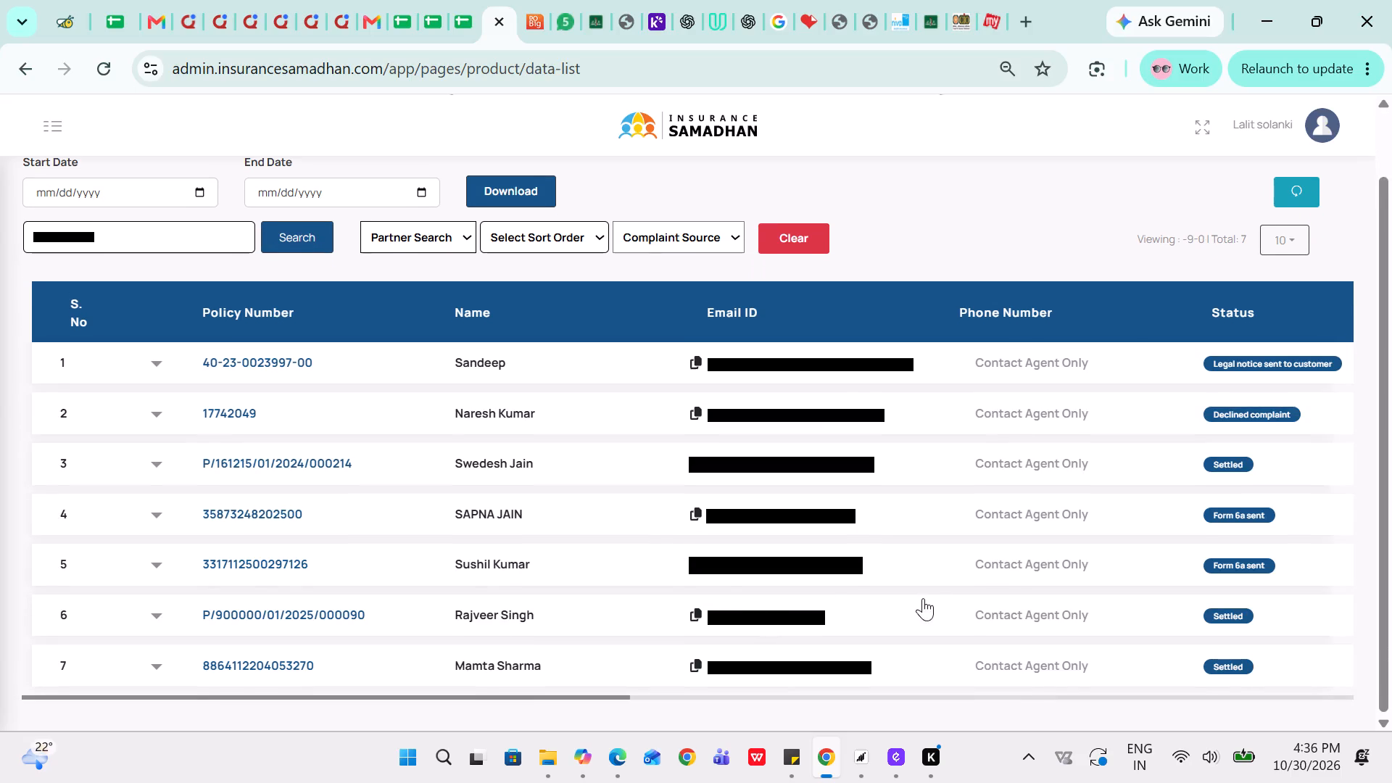
pyautogui.click(297, 510)
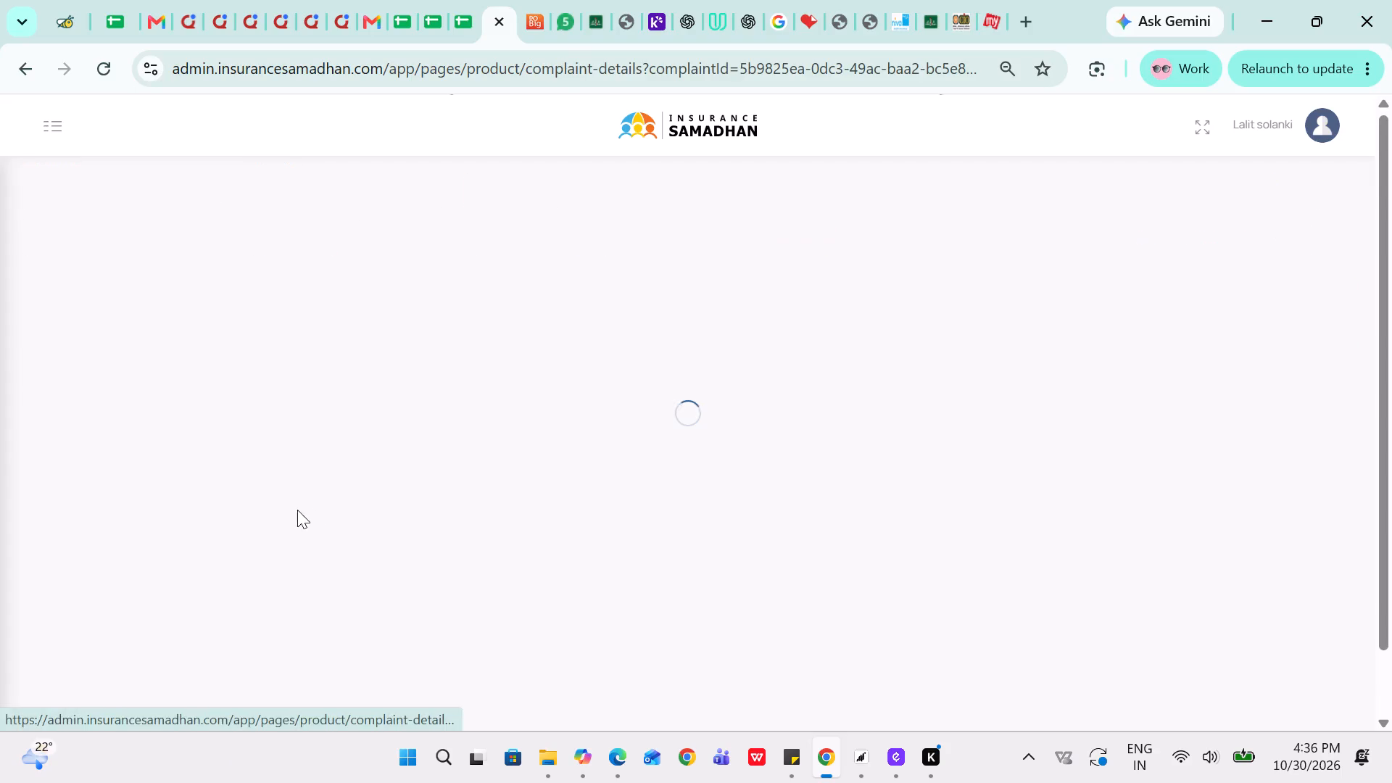
# Copy the customer's phone number from the Complaint Details form, replace the number in the Smartflo dialer's To field with it, and call.
pyautogui.moveTo(827, 526); pyautogui.dragTo(558, 523)
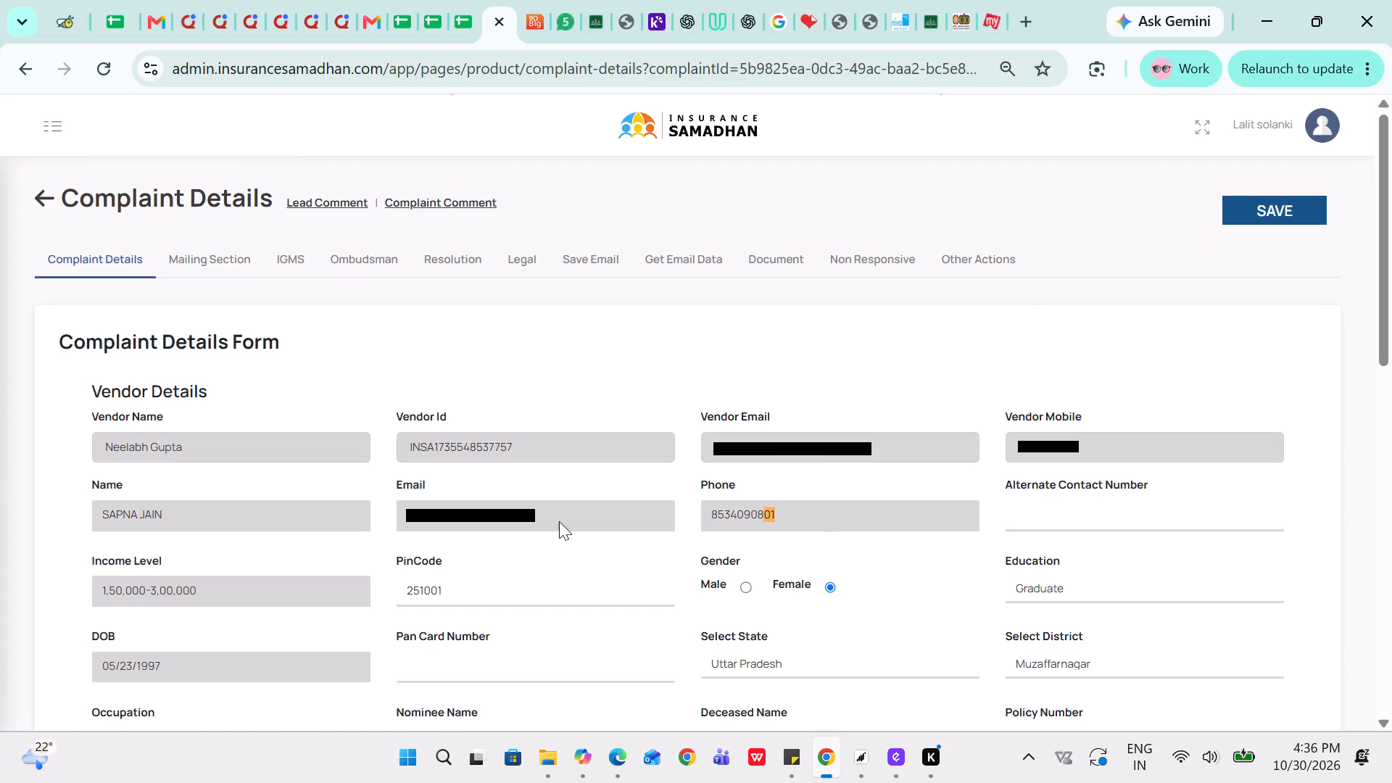
pyautogui.hotkey('ctrl', 'c')
pyautogui.hotkey('ctrl', 'c')
pyautogui.hotkey('ctrl', 'c')
pyautogui.hotkey('ctrl', 'c')
pyautogui.hotkey('ctrl', 'c')
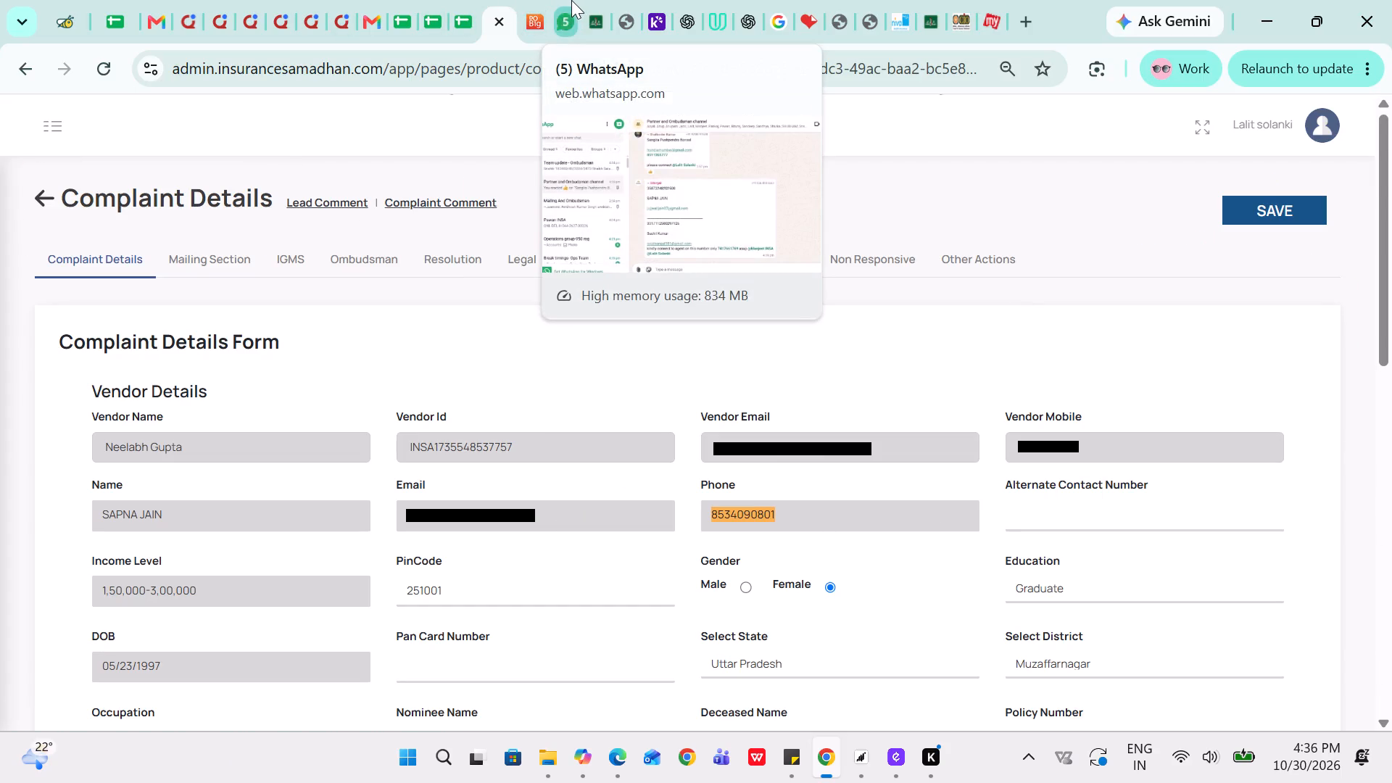
pyautogui.click(534, 0)
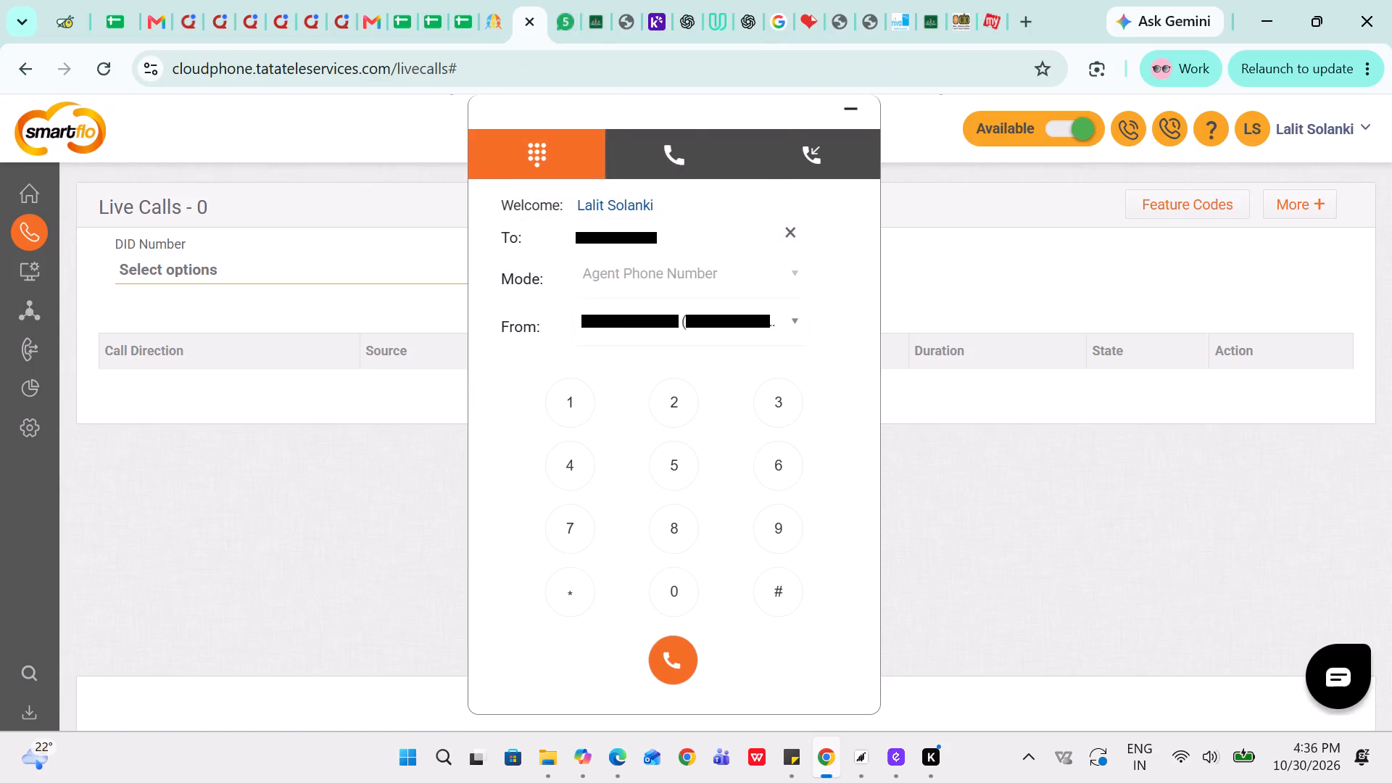
pyautogui.doubleClick(607, 243)
pyautogui.hotkey('ctrl', 'v')
pyautogui.click(687, 653)
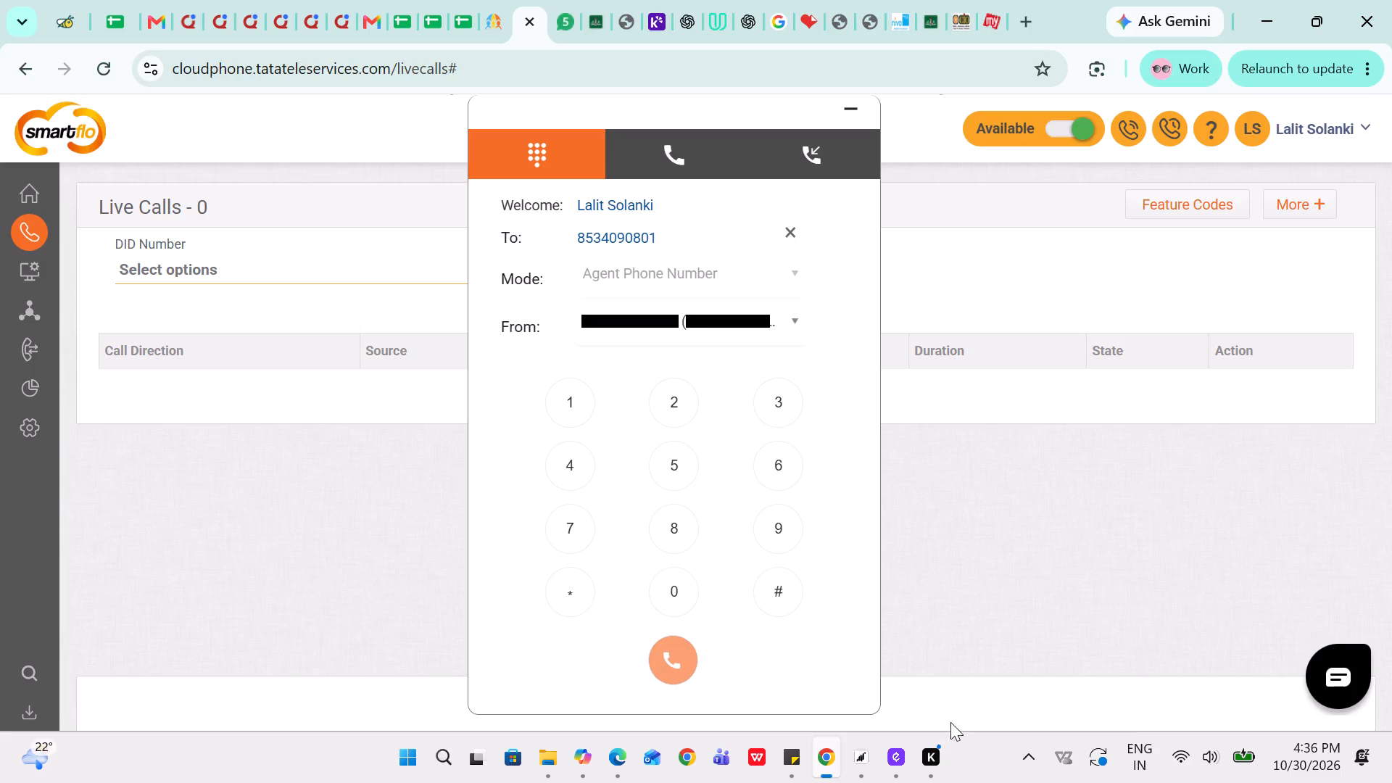
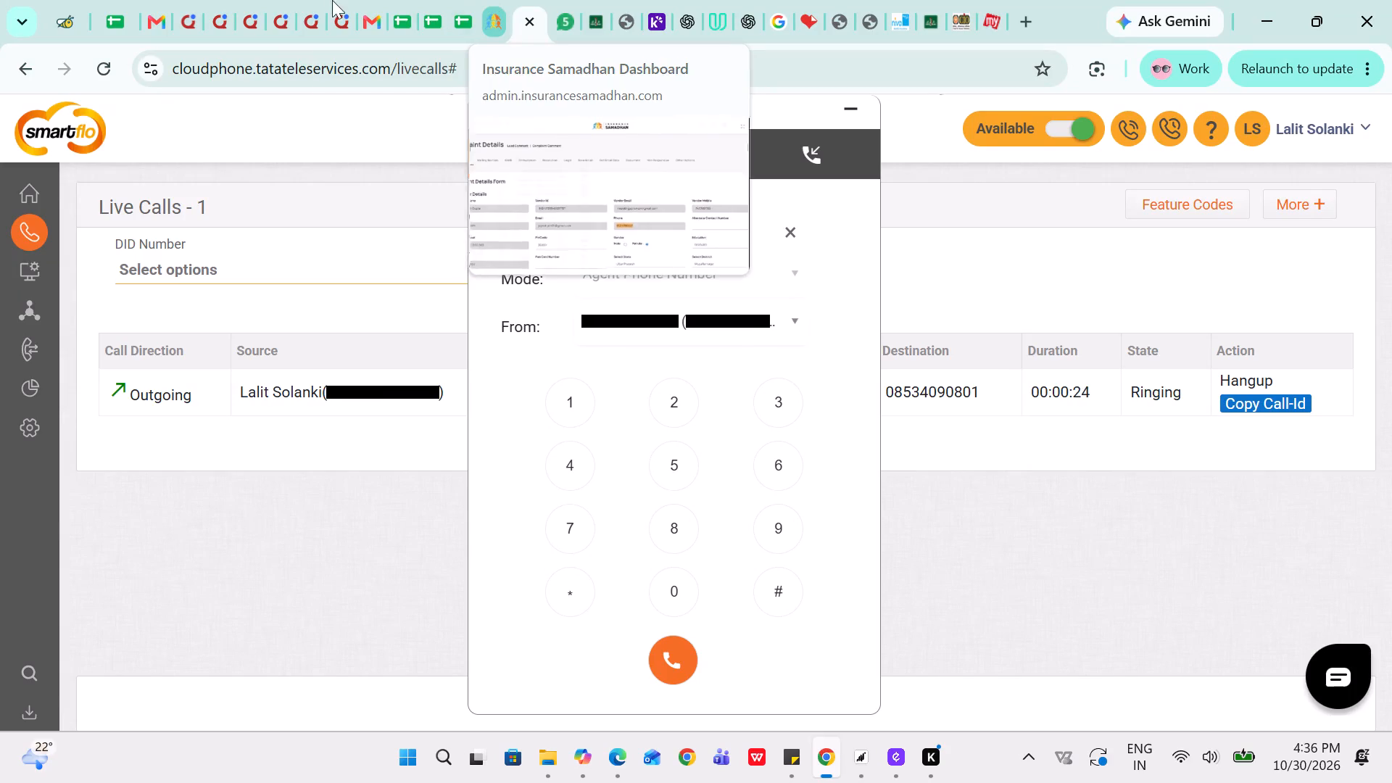
# Return to the complaint and send its Hearing date Reminder Mail to the Noida Ombudsman from Other Actions.
pyautogui.click(500, 0)
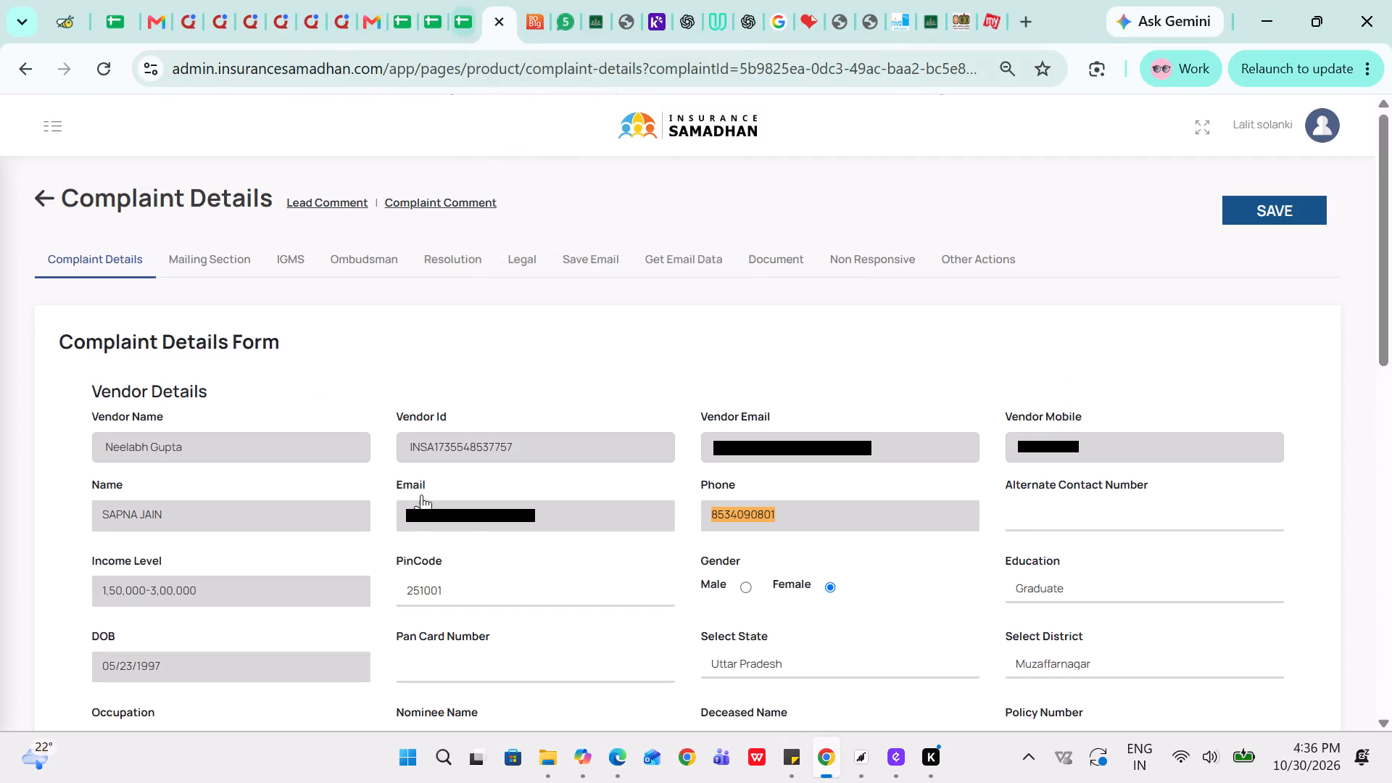
pyautogui.click(1003, 253)
pyautogui.scroll(-6, 465, 332)
pyautogui.click(154, 448)
pyautogui.click(141, 507)
pyautogui.scroll(-4, 263, 494)
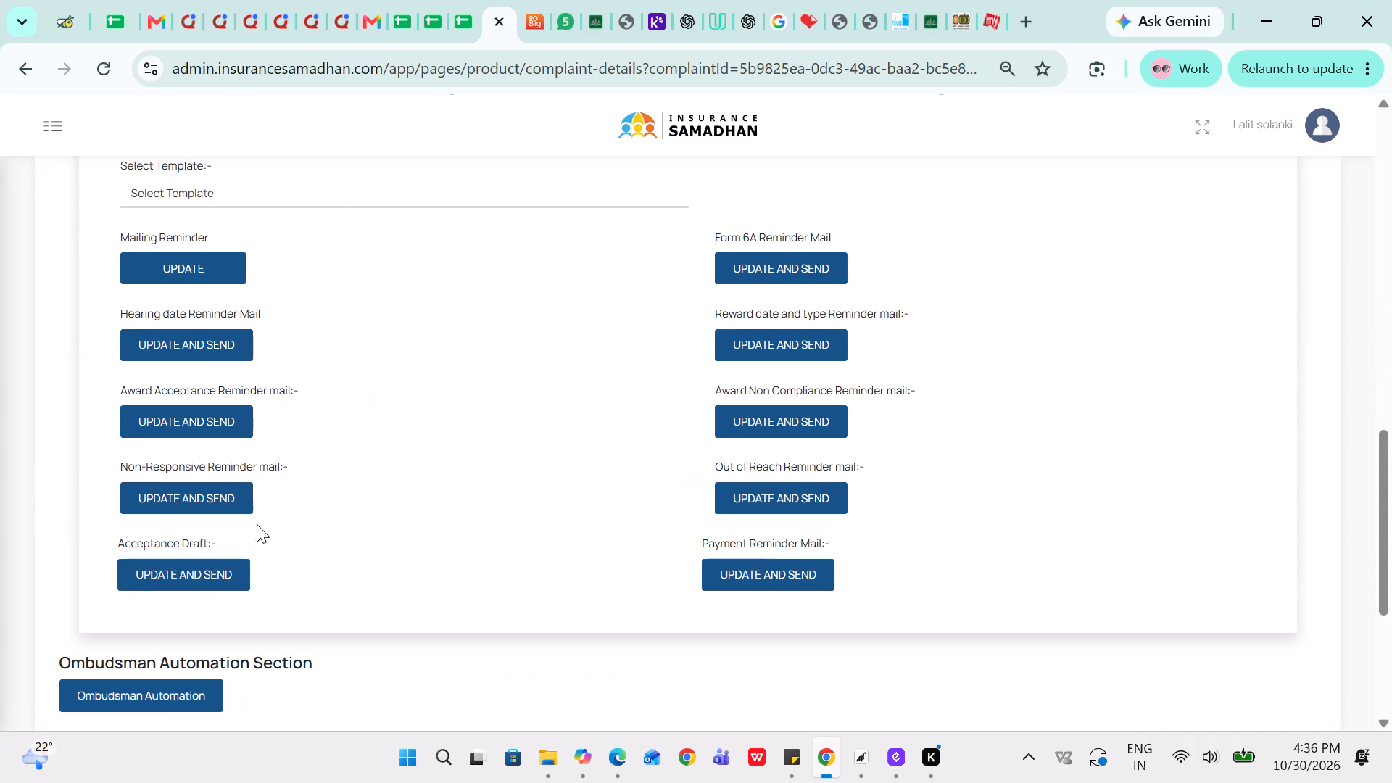
pyautogui.click(226, 328)
pyautogui.scroll(-7, 645, 482)
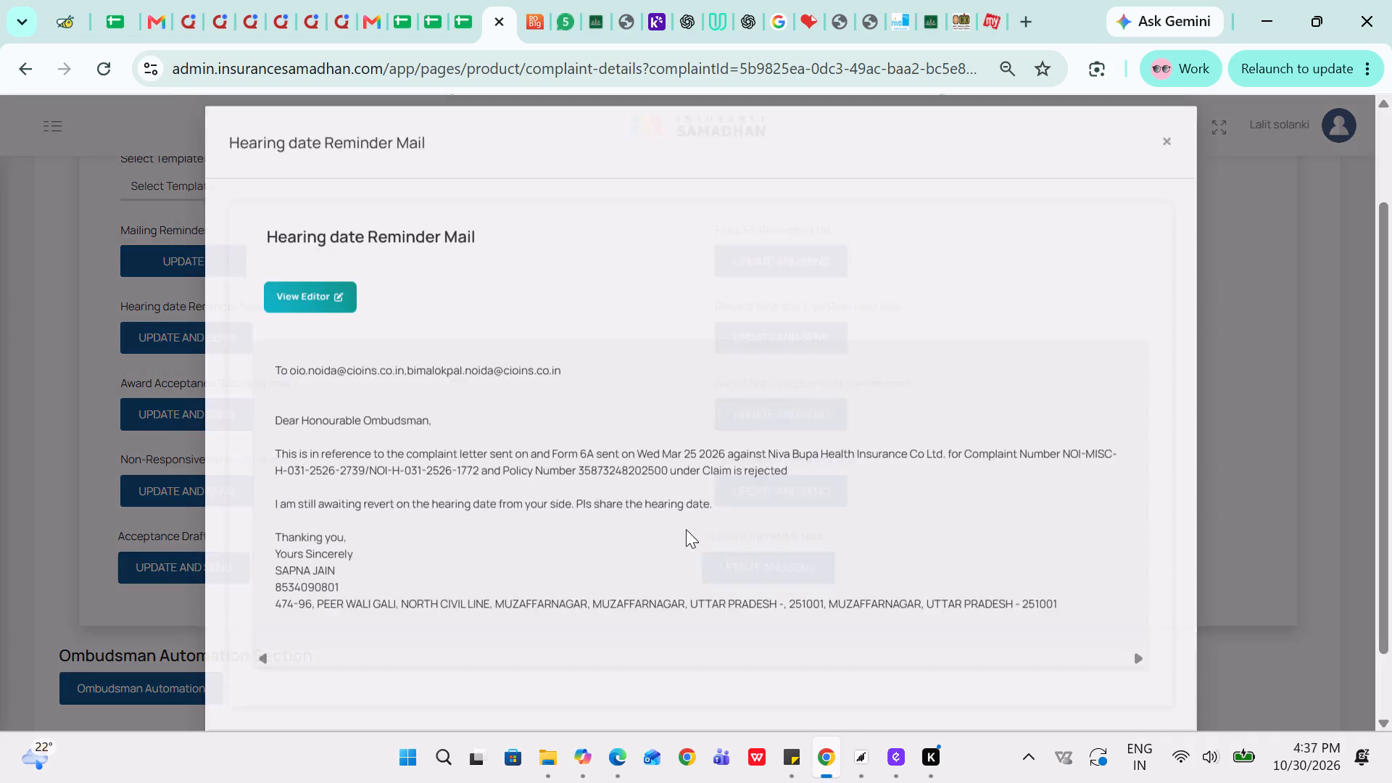
pyautogui.scroll(-2, 686, 529)
pyautogui.click(721, 715)
pyautogui.click(743, 669)
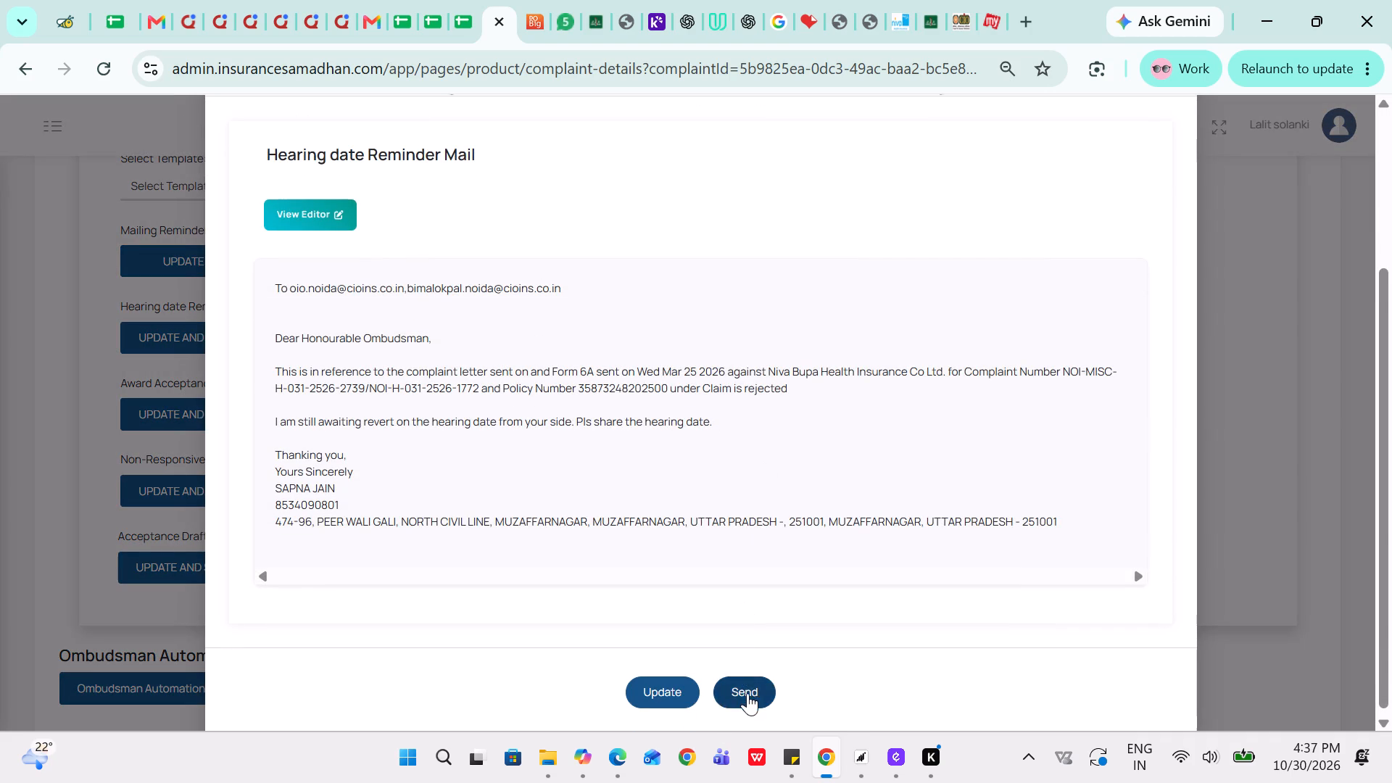
pyautogui.click(747, 693)
pyautogui.click(819, 183)
pyautogui.doubleClick(816, 195)
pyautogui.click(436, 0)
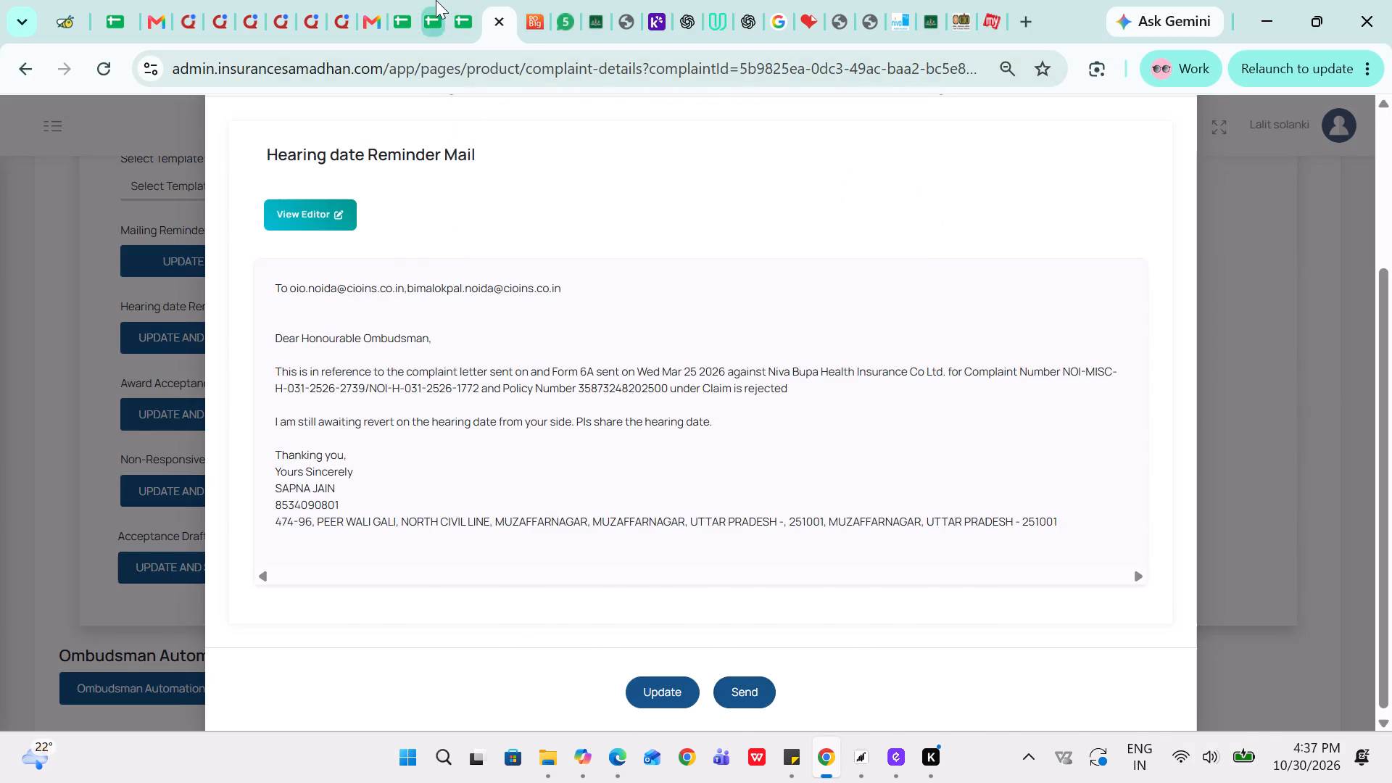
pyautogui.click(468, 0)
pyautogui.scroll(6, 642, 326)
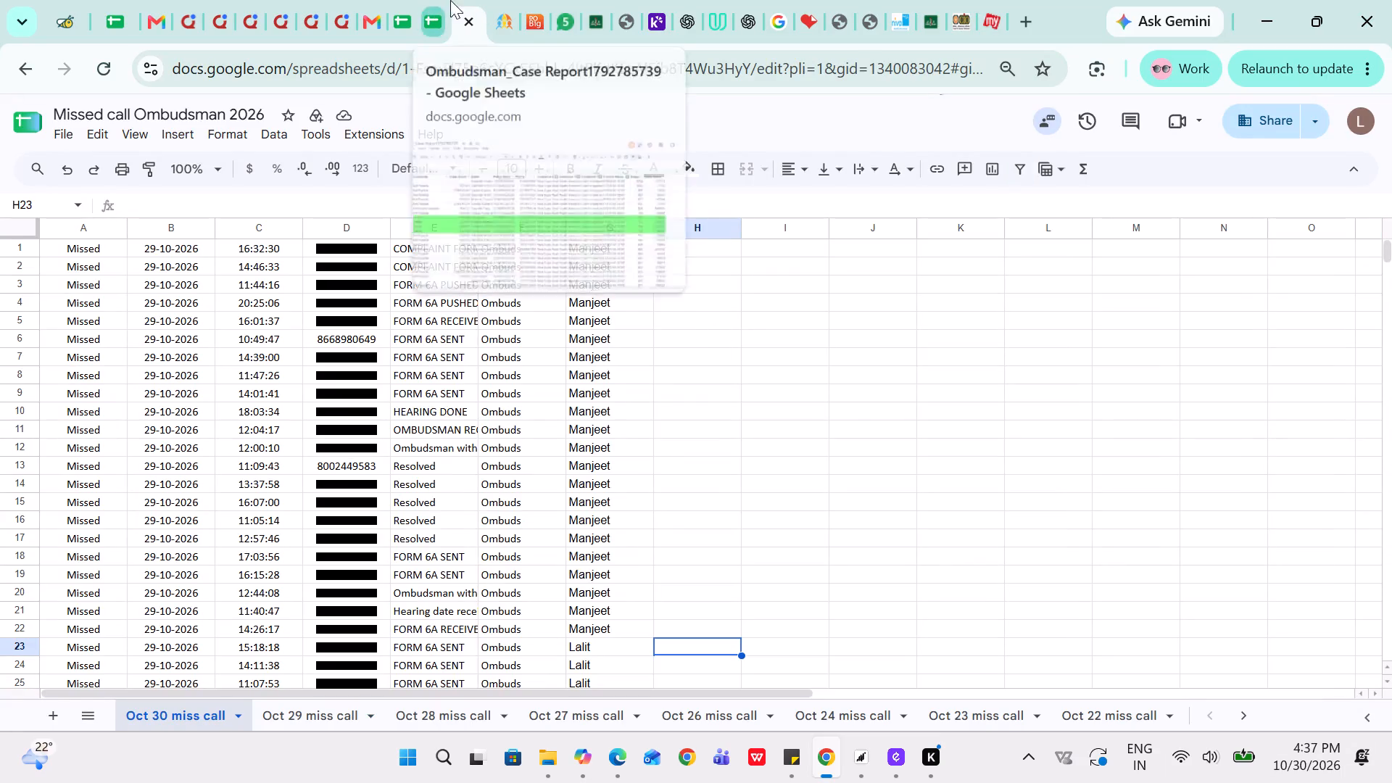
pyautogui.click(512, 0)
# Open the complaint's comment history and start a new comment in the Communication Description field.
pyautogui.scroll(11, 472, 256)
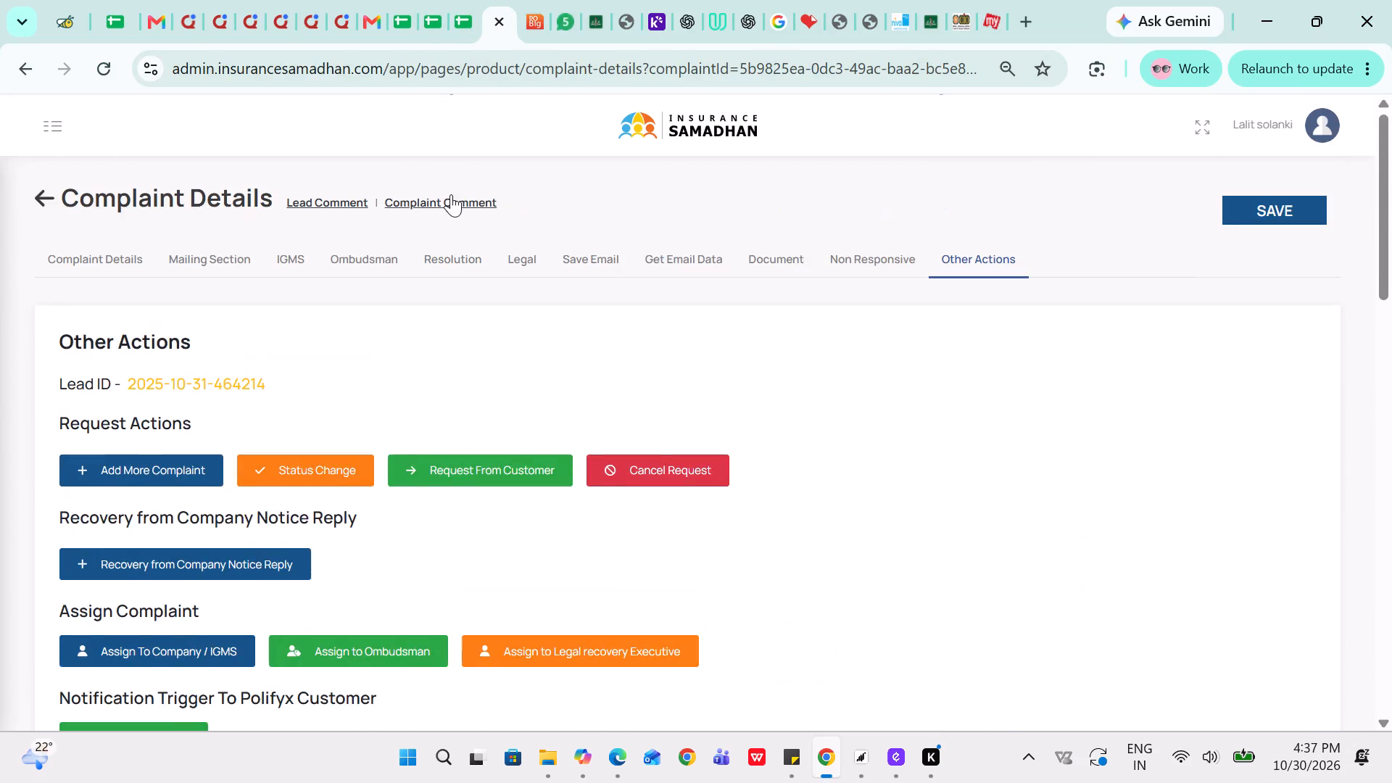
pyautogui.click(451, 191)
pyautogui.click(480, 204)
pyautogui.scroll(-9, 739, 409)
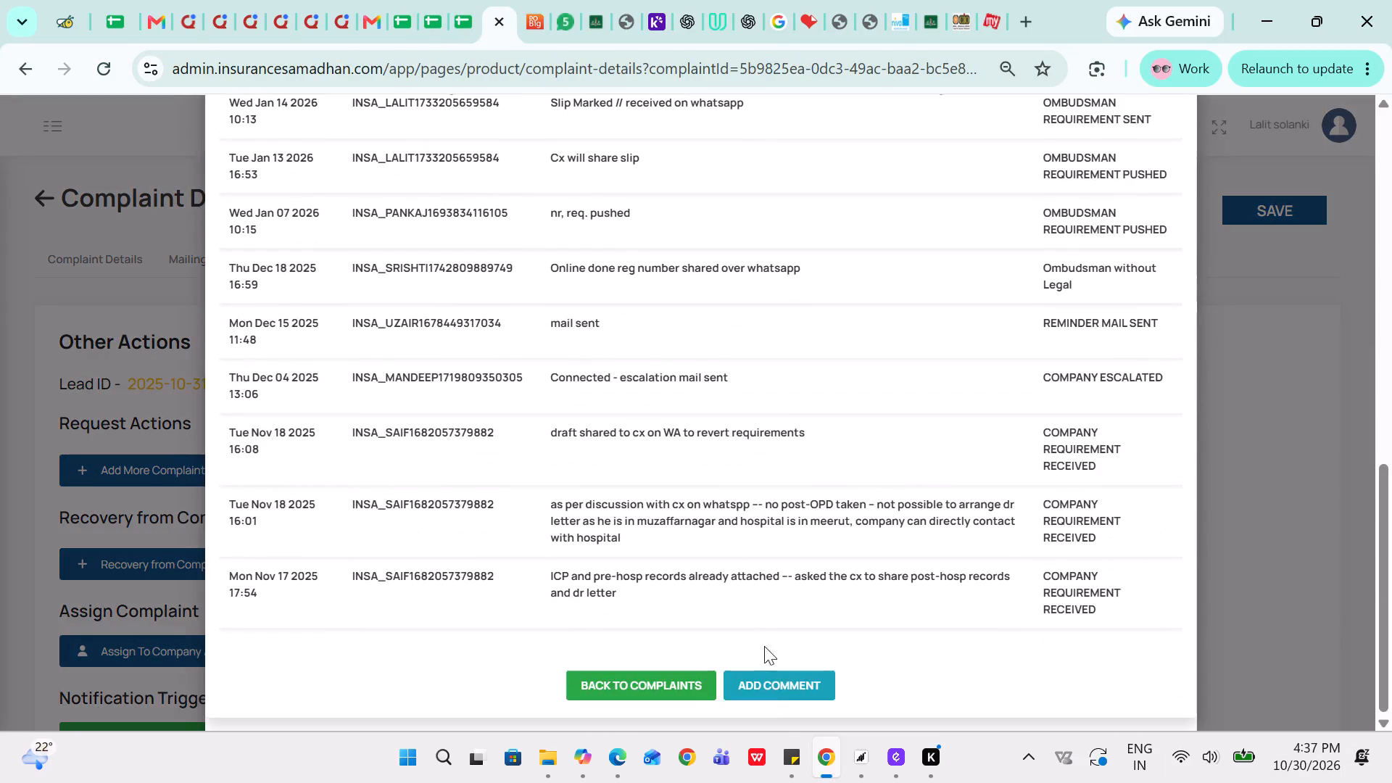
pyautogui.click(782, 683)
pyautogui.click(785, 489)
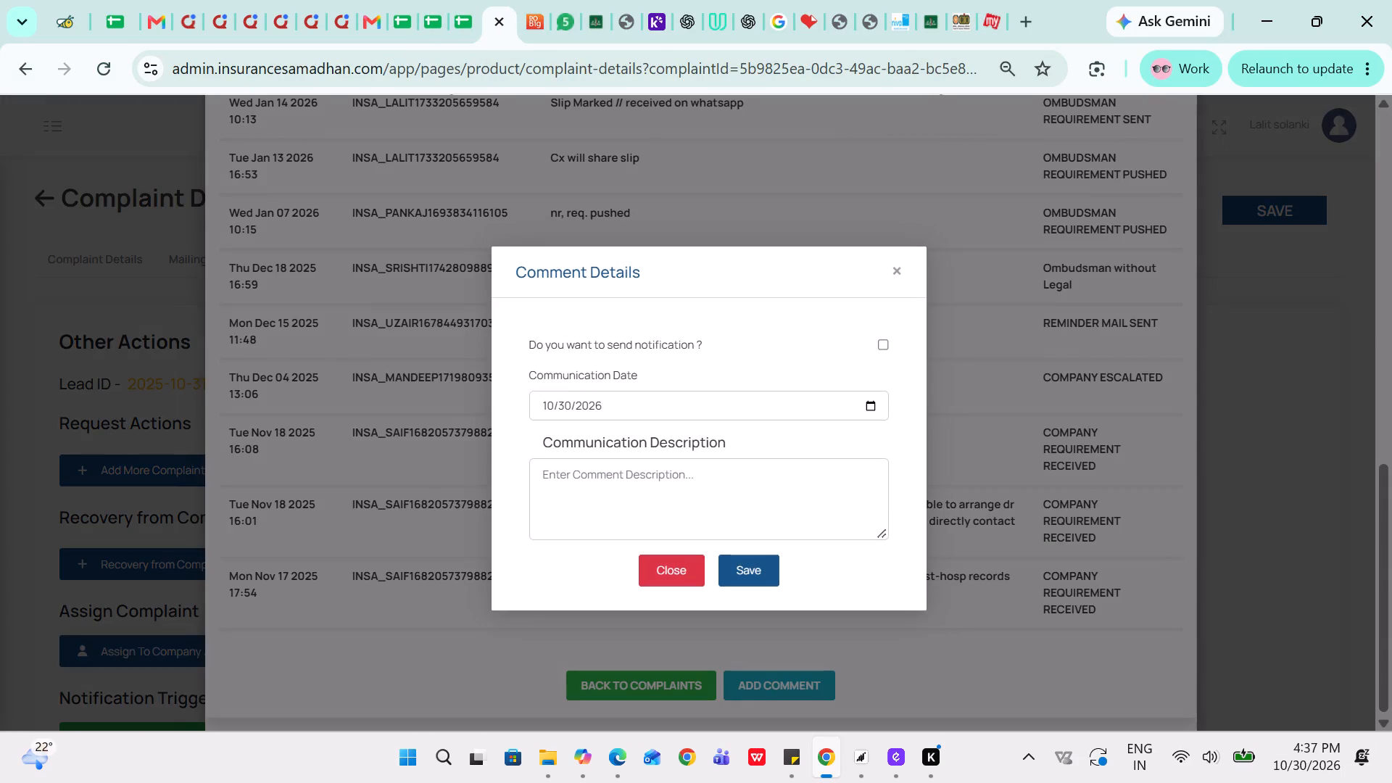
# Save the comment "Connected with Agent // hearing reminder shared // Cx NR" on the complaint and close its communication log.
pyautogui.write('Connected with Agent // hearing remin')
pyautogui.write('der sahred')
pyautogui.press('BackSpace')
pyautogui.press('BackSpace')
pyautogui.press('BackSpace')
pyautogui.press('BackSpace')
pyautogui.press('BackSpace')
pyautogui.write('hared /')
pyautogui.press('space')
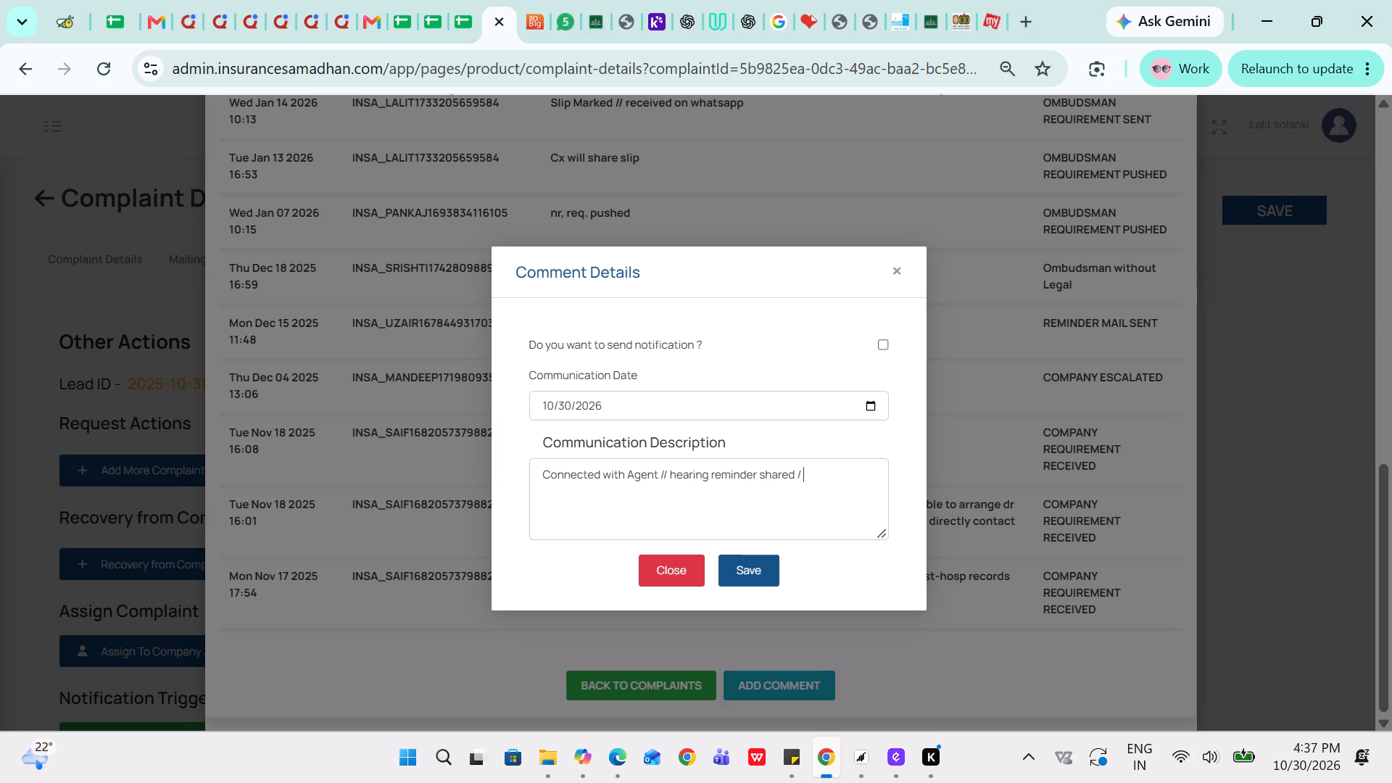
pyautogui.press('BackSpace')
pyautogui.write('/ Cx')
pyautogui.press('space')
pyautogui.write('MR')
pyautogui.press('BackSpace')
pyautogui.press('BackSpace')
pyautogui.write('NR')
pyautogui.click(757, 565)
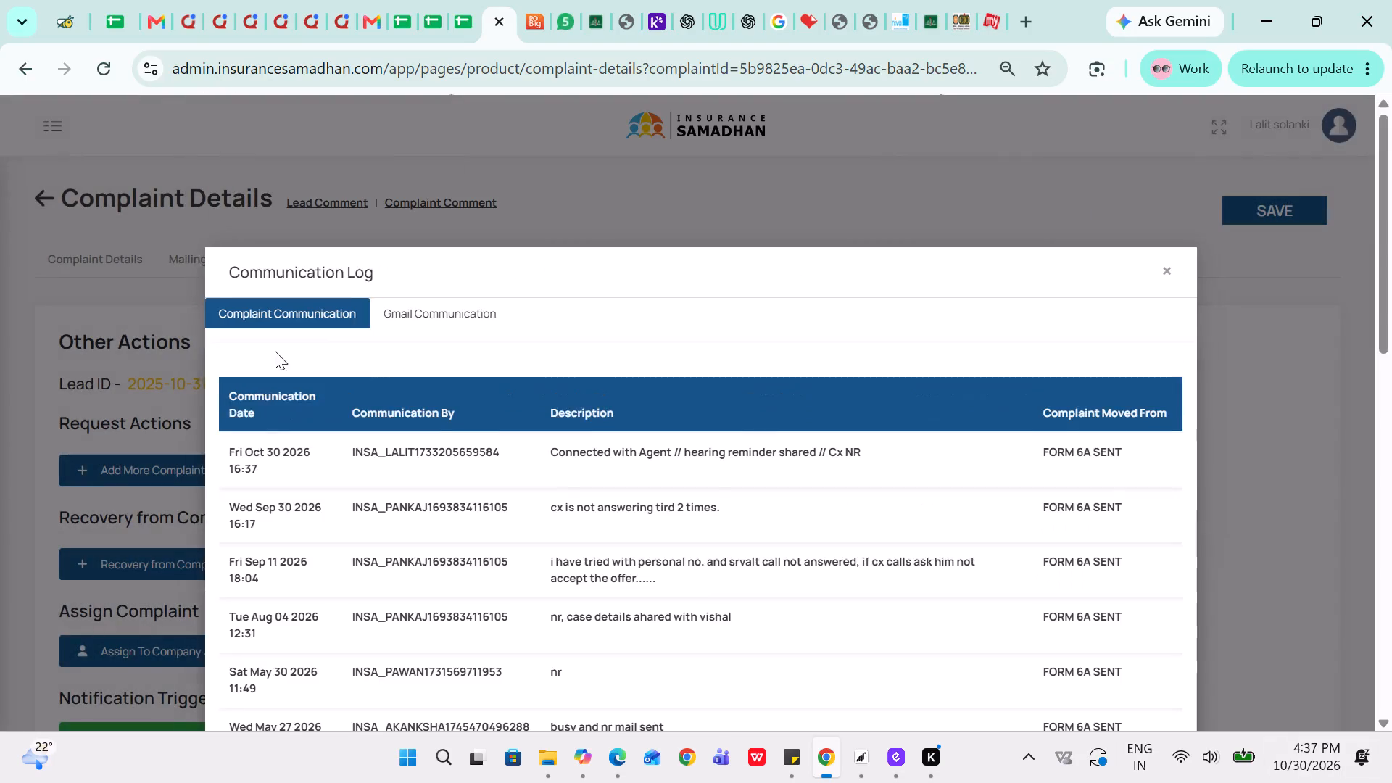
pyautogui.click(119, 355)
# Return to All Complaints and run a Partner Search with the number already entered.
pyautogui.click(116, 270)
pyautogui.click(57, 201)
pyautogui.click(32, 199)
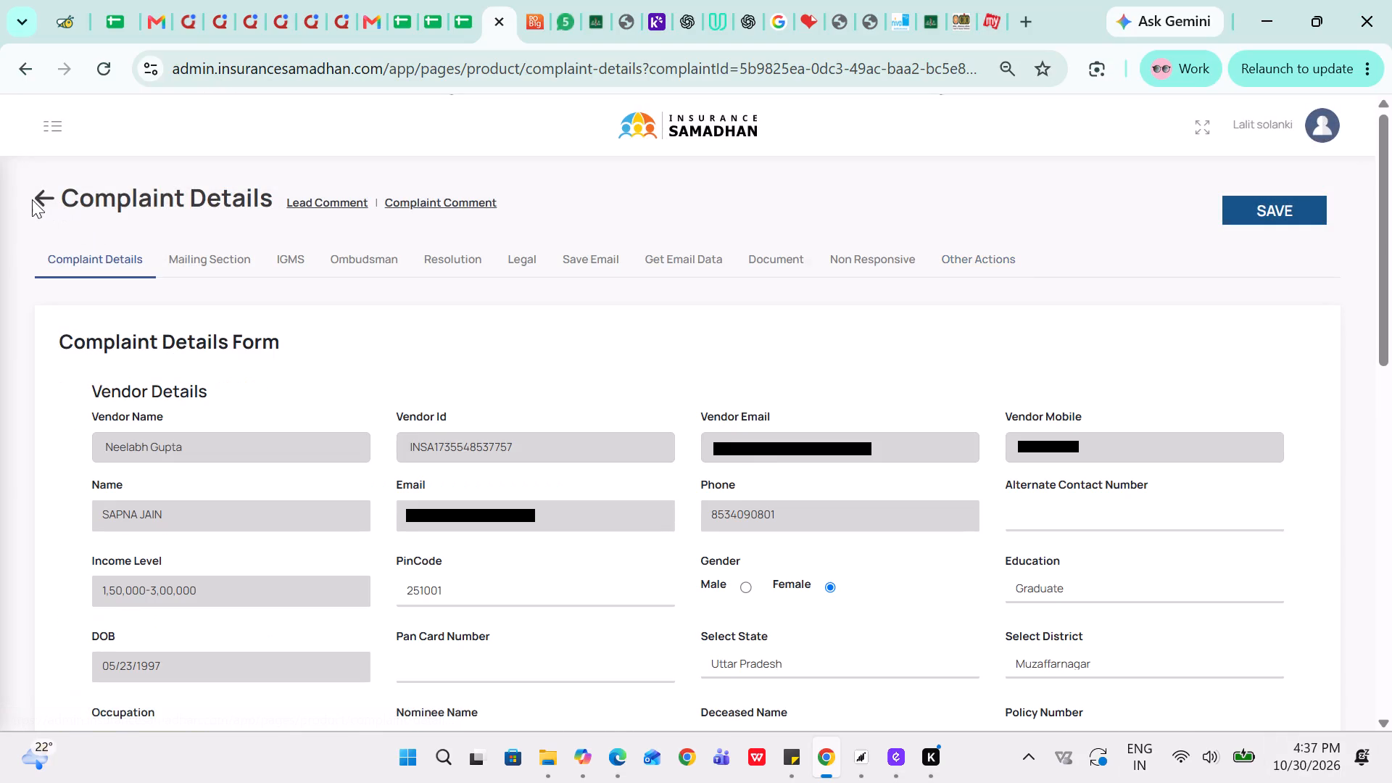
pyautogui.click(46, 204)
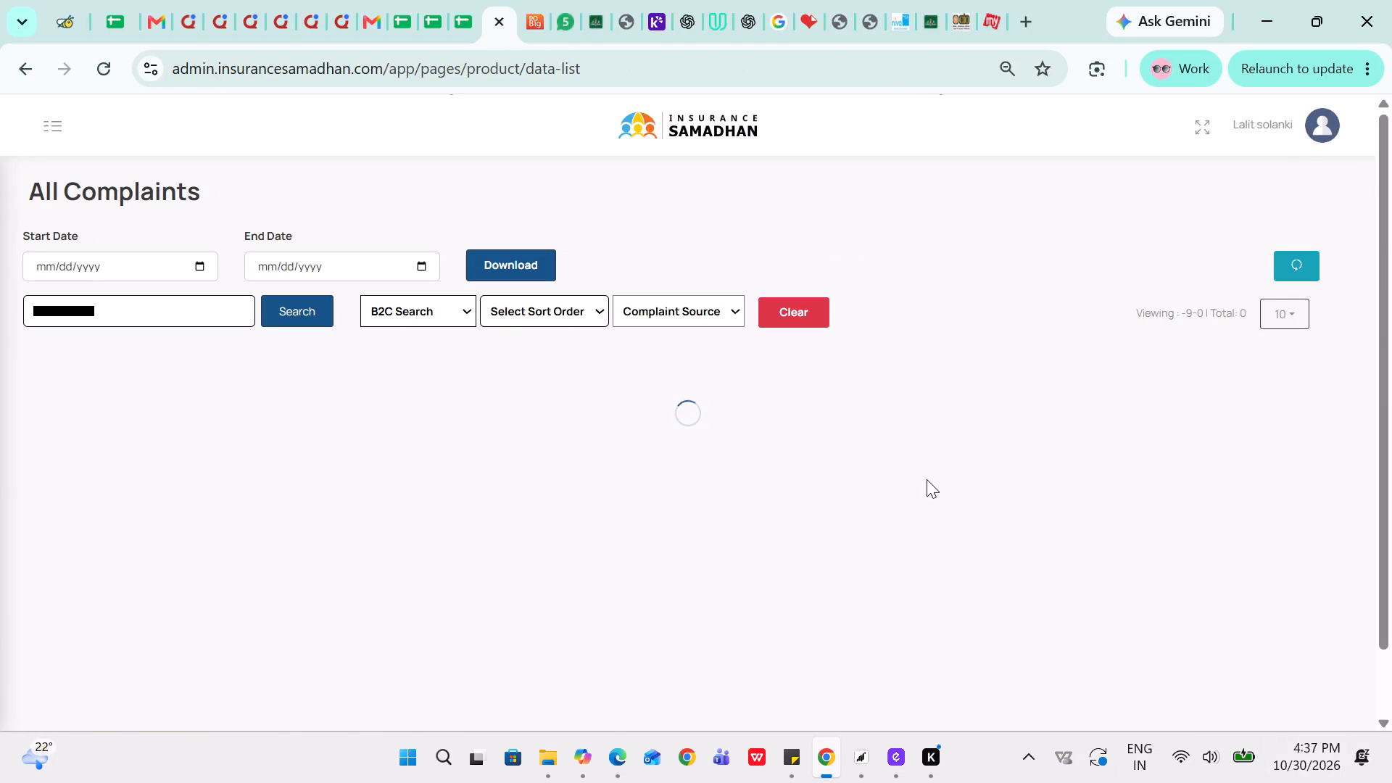
pyautogui.click(442, 305)
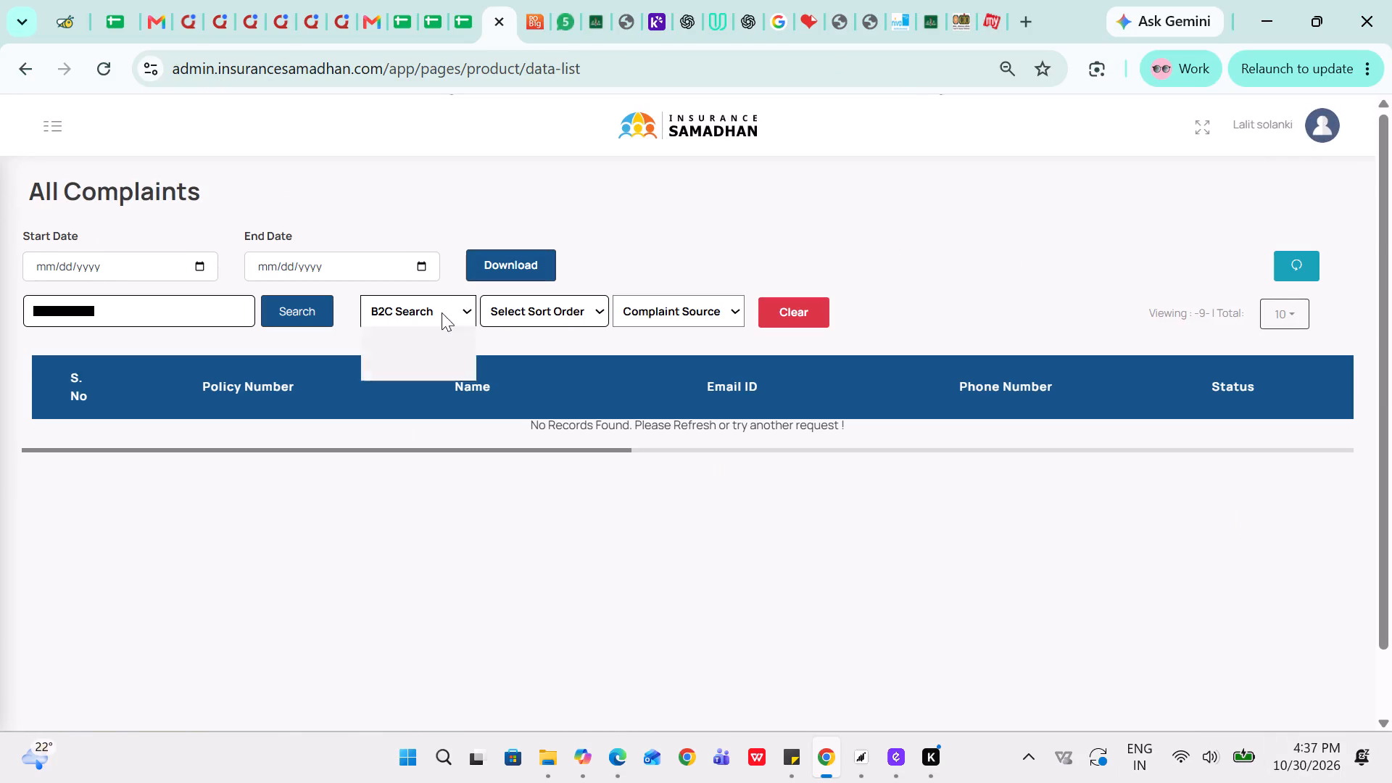
pyautogui.click(431, 354)
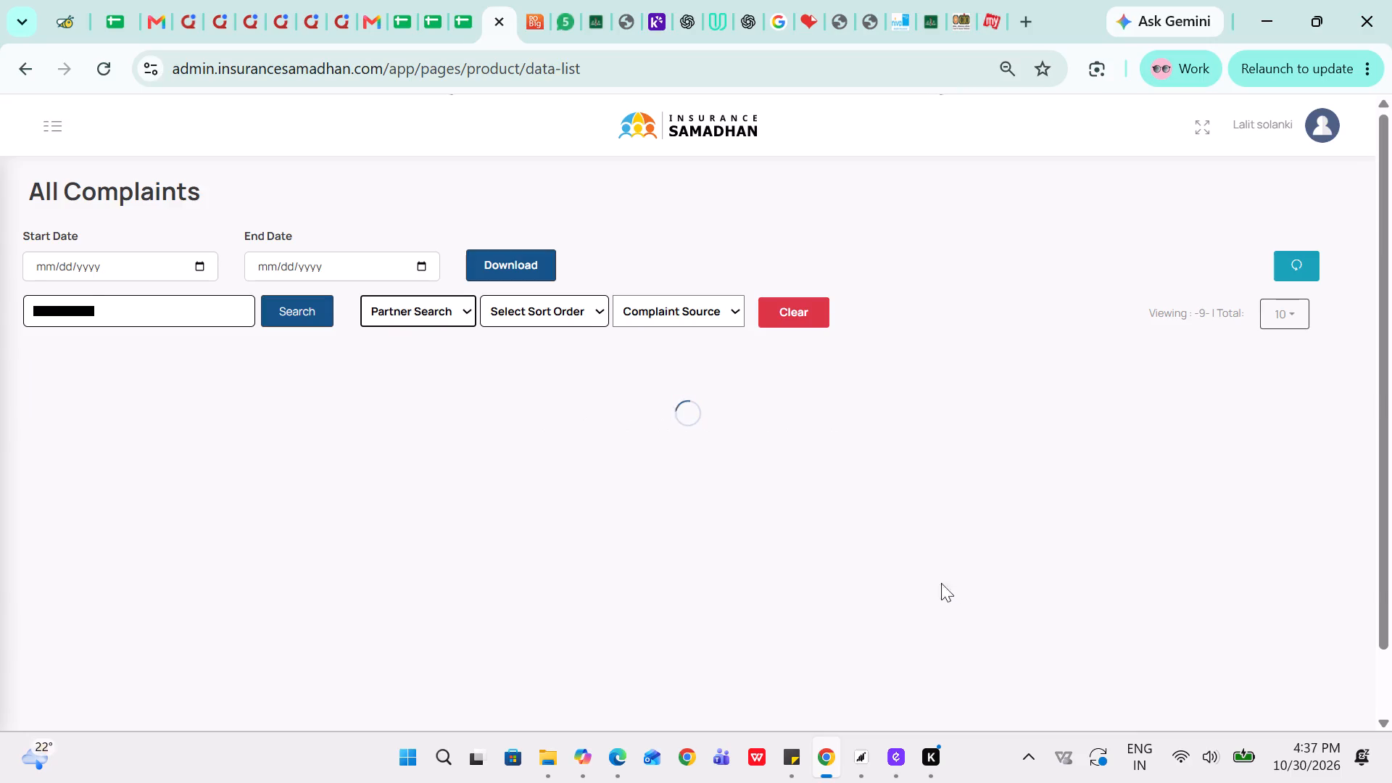
pyautogui.scroll(-11, 855, 550)
pyautogui.scroll(-5, 900, 494)
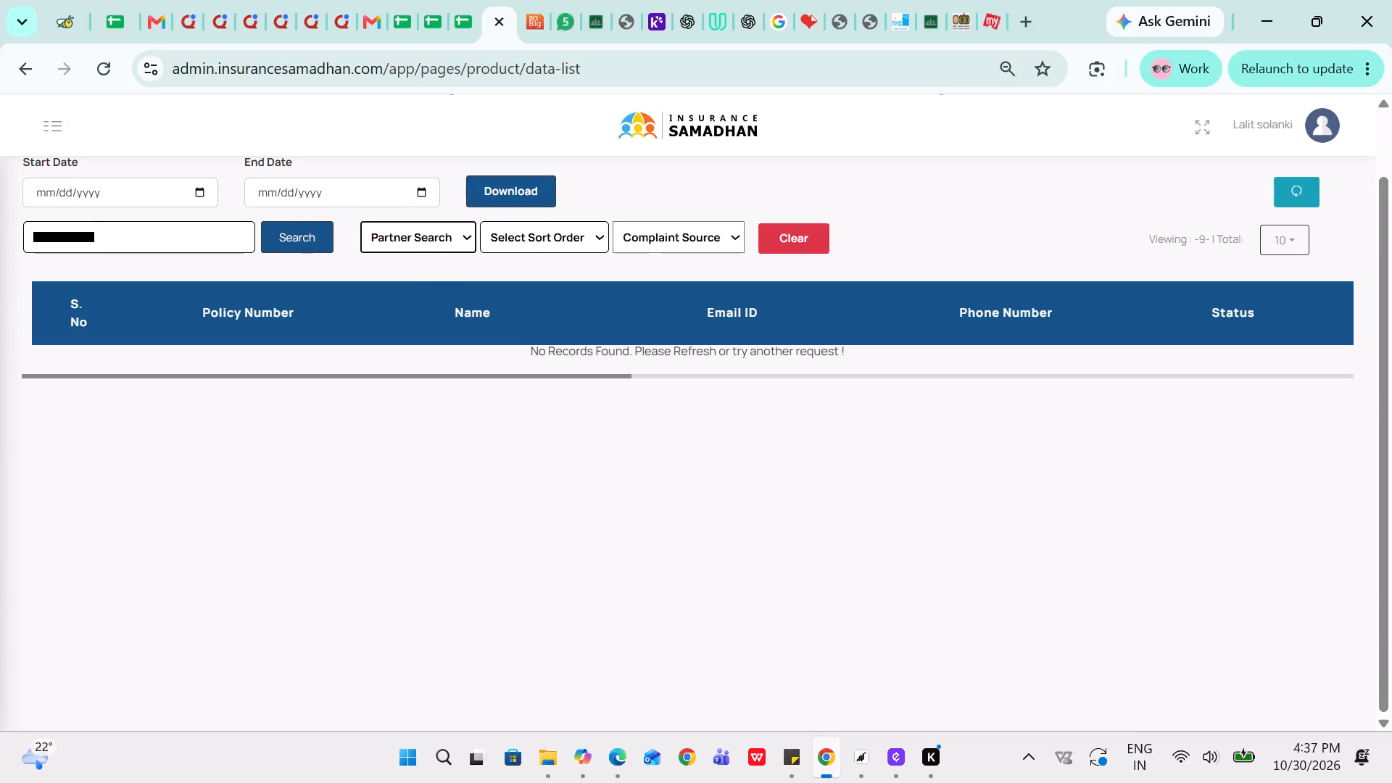
pyautogui.click(318, 241)
pyautogui.scroll(-14, 808, 407)
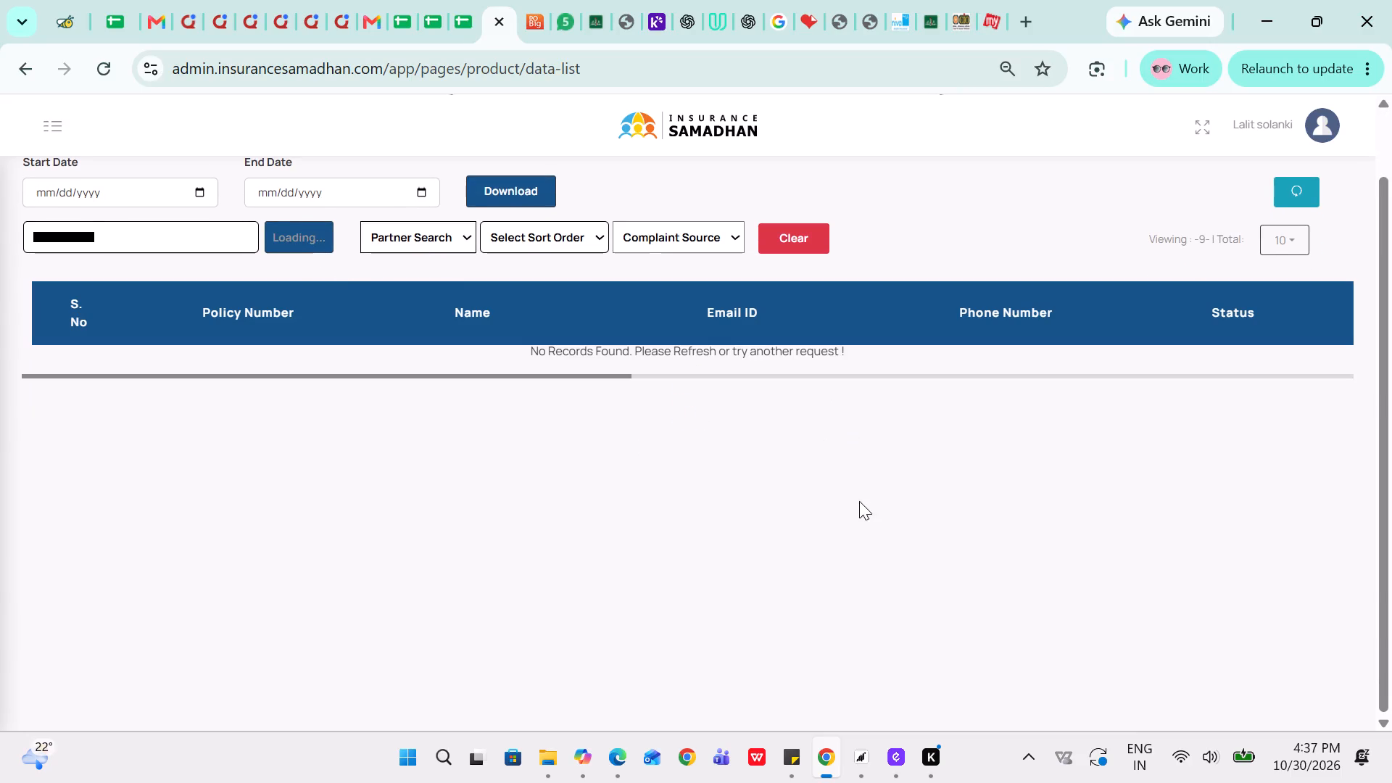
pyautogui.scroll(-8, 593, 436)
pyautogui.scroll(-8, 681, 468)
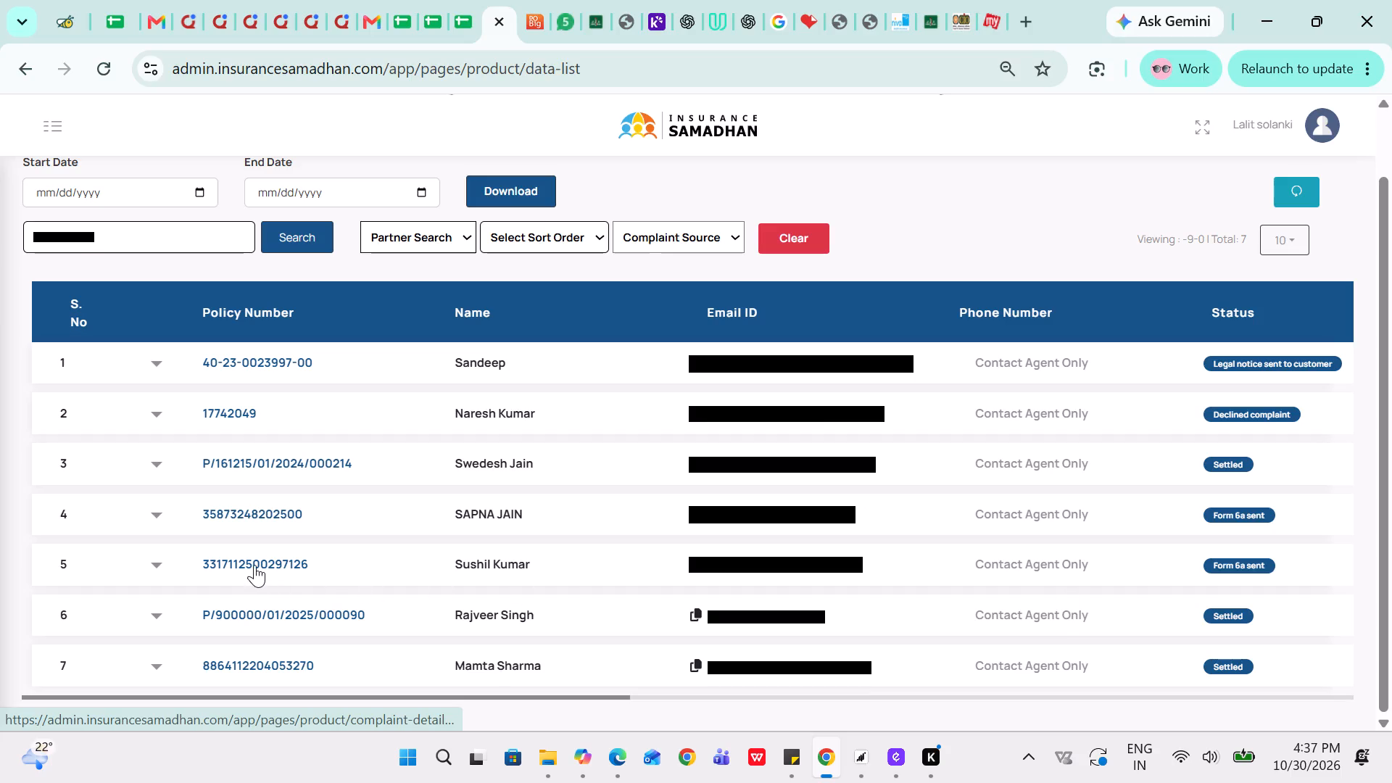
# Open the communication log of the fifth complaint, with status Form 6a sent, check its entries, and start a new comment.
pyautogui.click(944, 571)
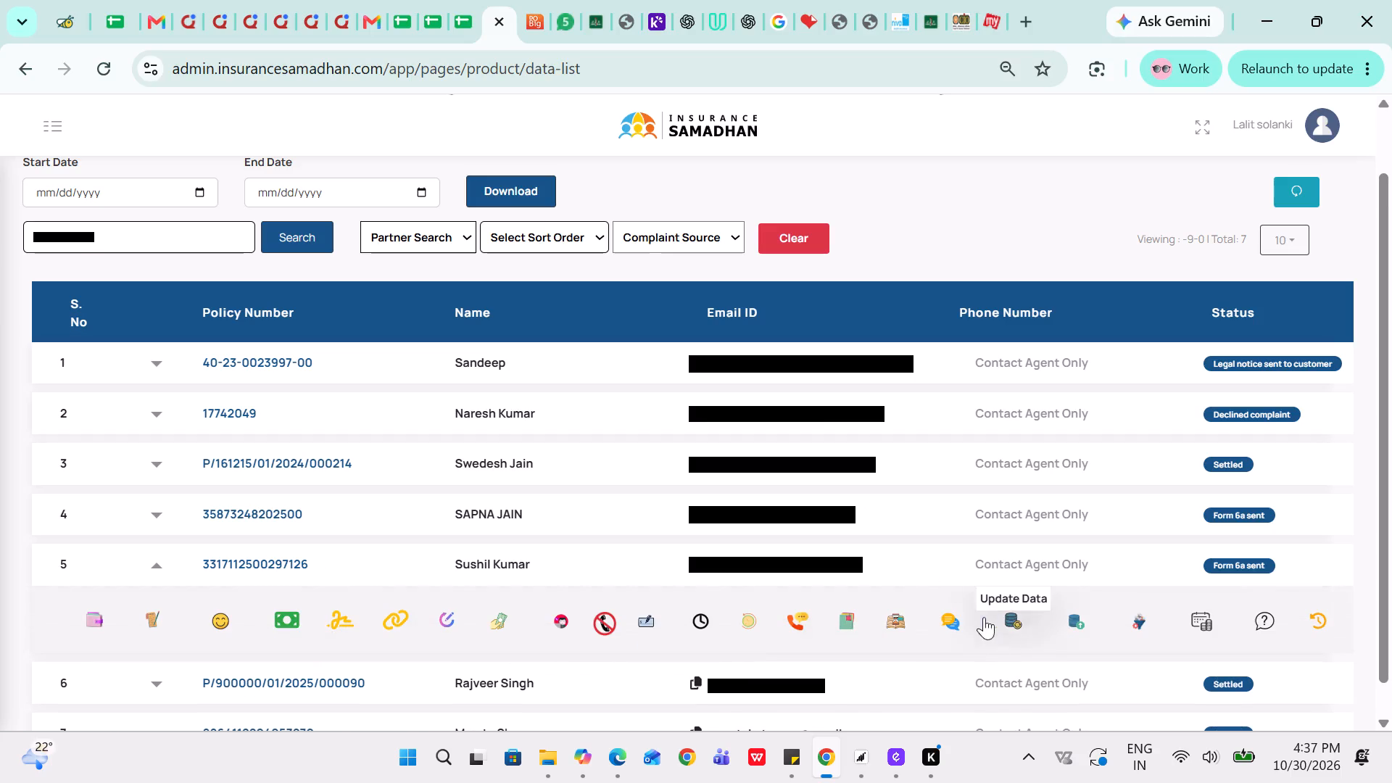
pyautogui.click(947, 621)
pyautogui.scroll(-12, 798, 545)
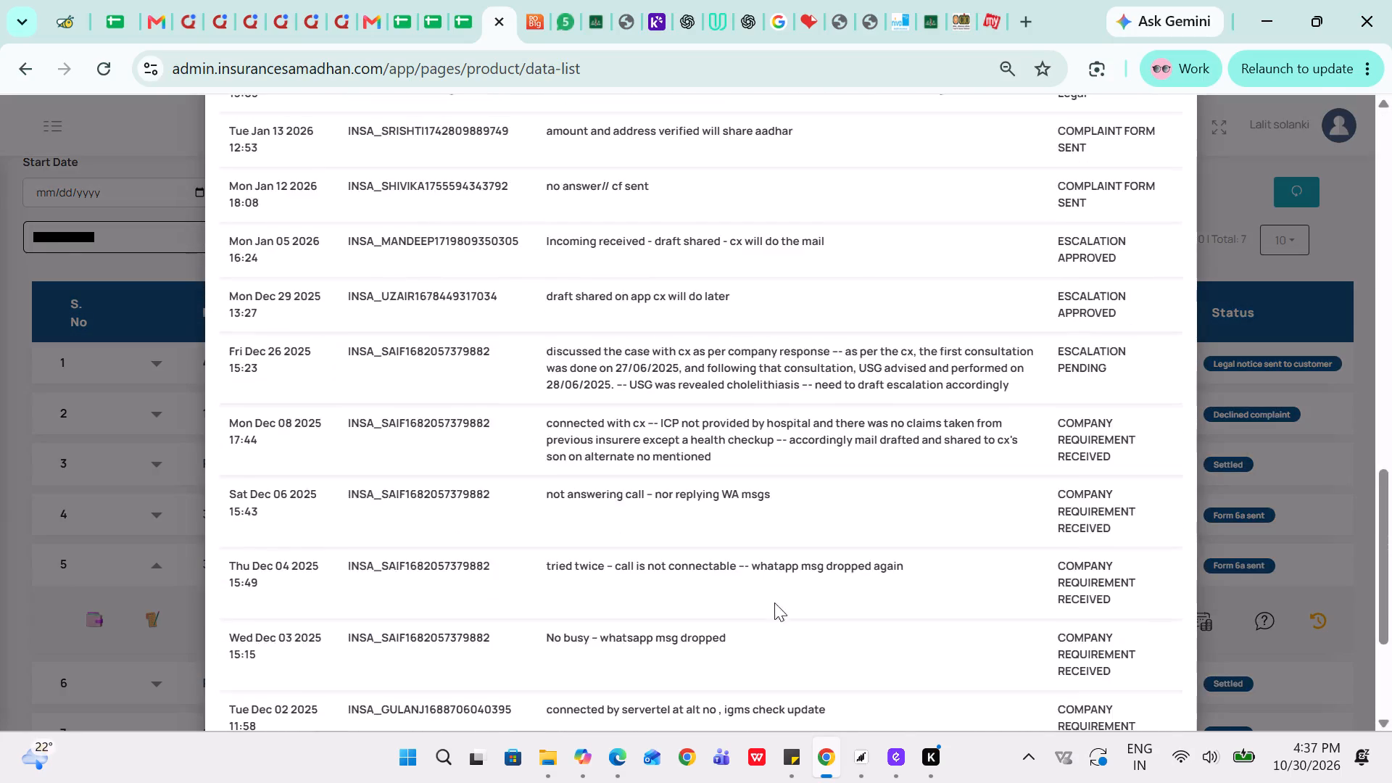
pyautogui.scroll(-3, 774, 602)
pyautogui.scroll(17, 788, 638)
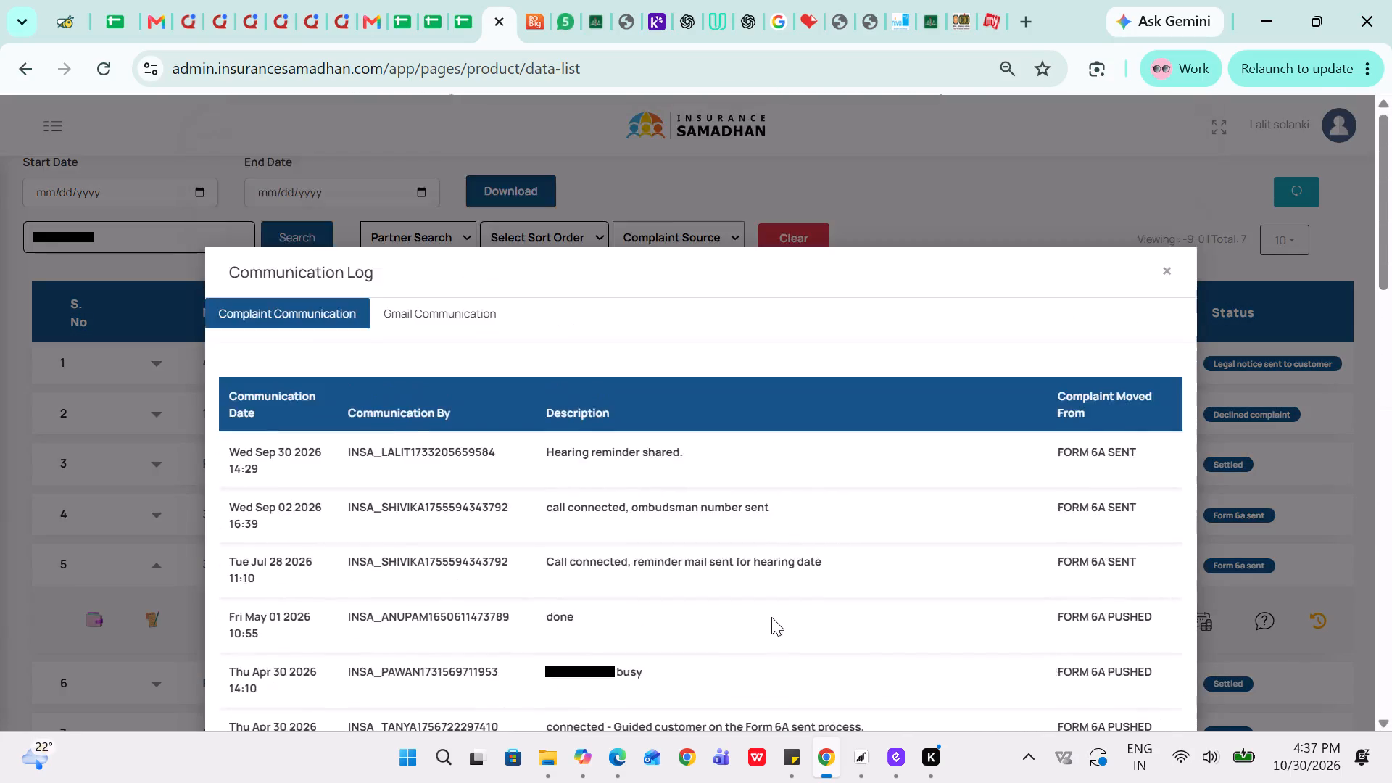
pyautogui.scroll(-14, 771, 617)
pyautogui.click(790, 700)
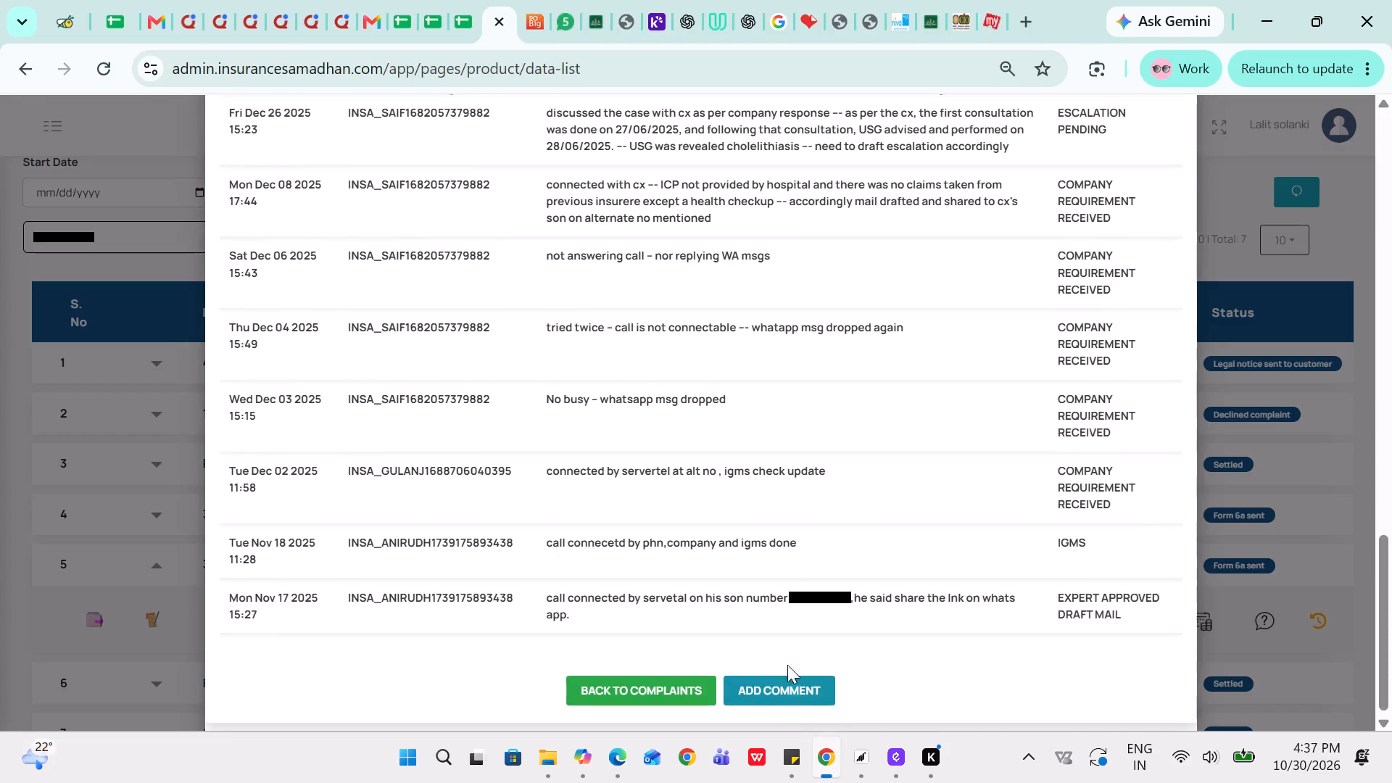
pyautogui.click(766, 523)
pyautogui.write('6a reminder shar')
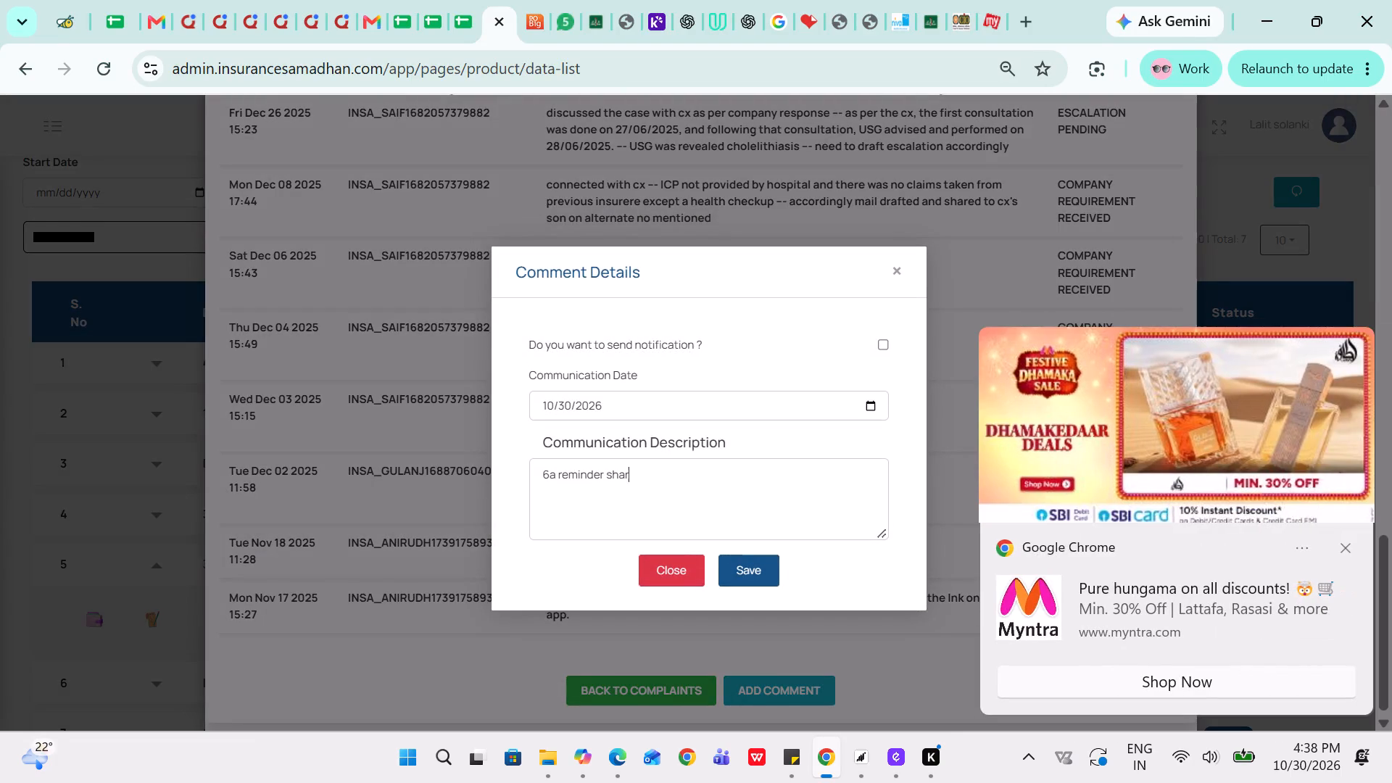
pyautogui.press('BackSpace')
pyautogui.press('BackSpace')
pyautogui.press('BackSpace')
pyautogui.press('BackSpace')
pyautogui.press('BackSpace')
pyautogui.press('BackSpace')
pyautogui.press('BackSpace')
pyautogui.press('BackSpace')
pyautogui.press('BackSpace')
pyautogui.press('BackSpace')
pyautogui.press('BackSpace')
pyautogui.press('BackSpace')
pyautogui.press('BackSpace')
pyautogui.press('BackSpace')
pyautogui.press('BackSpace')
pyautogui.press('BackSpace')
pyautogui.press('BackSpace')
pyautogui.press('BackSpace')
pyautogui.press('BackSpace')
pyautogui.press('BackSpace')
# Save the comment "Connected with Agent // Hearing reminder shared." on the fifth complaint and leave its communication log.
pyautogui.write('Connected with Agent // Hd')
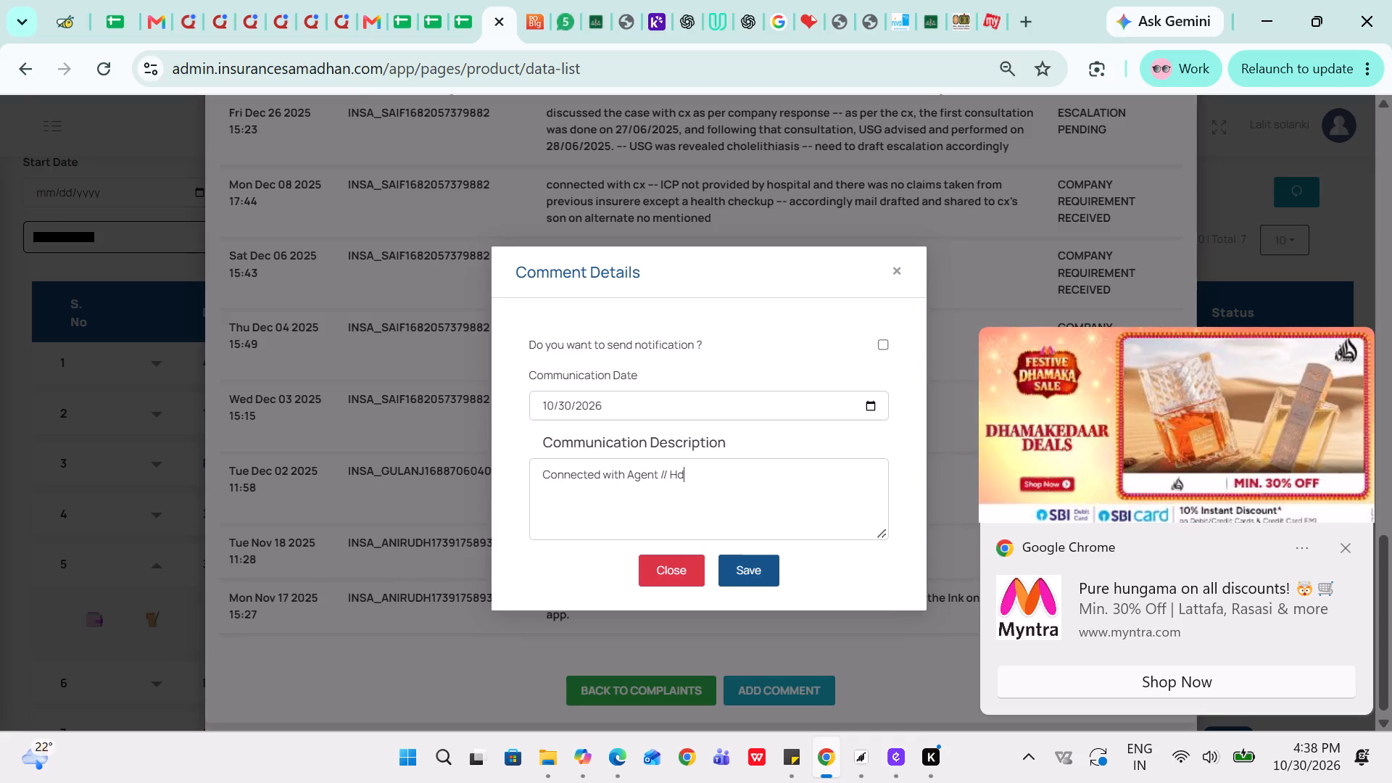
pyautogui.press('BackSpace')
pyautogui.write('earing reminder')
pyautogui.press('BackSpace')
pyautogui.write('r shared.')
pyautogui.click(736, 568)
pyautogui.click(181, 481)
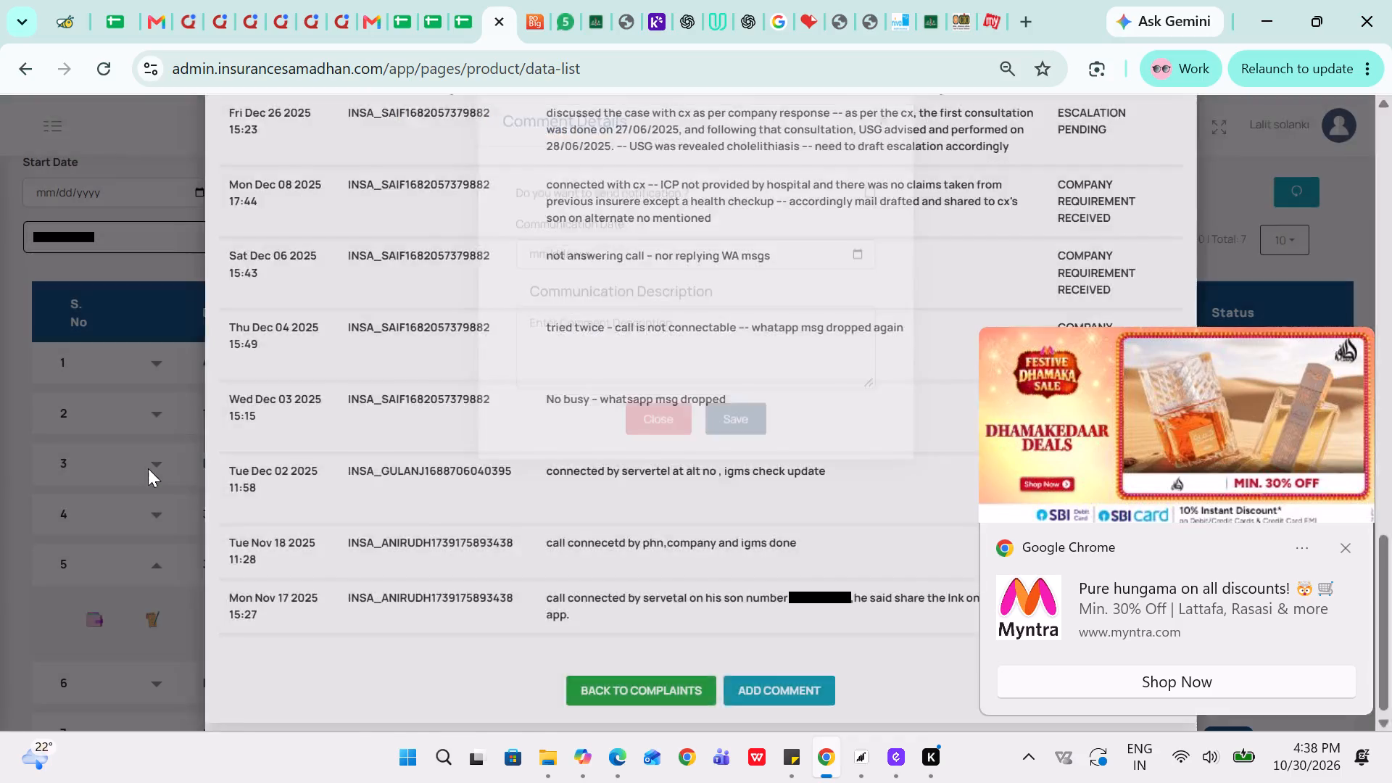
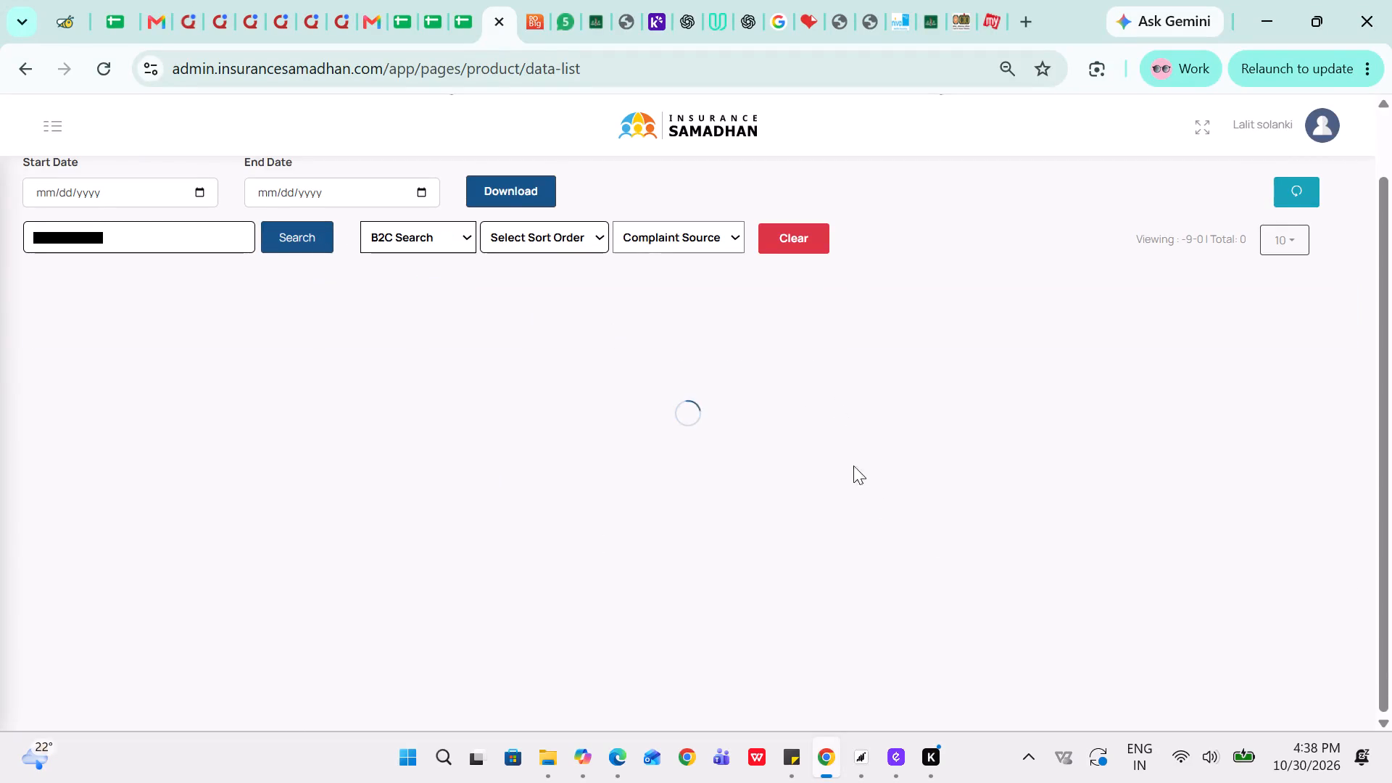
# Run a B2C Search with the number already entered and read the complaint communication entries of the matching Ombudsman without legal case.
pyautogui.click(283, 236)
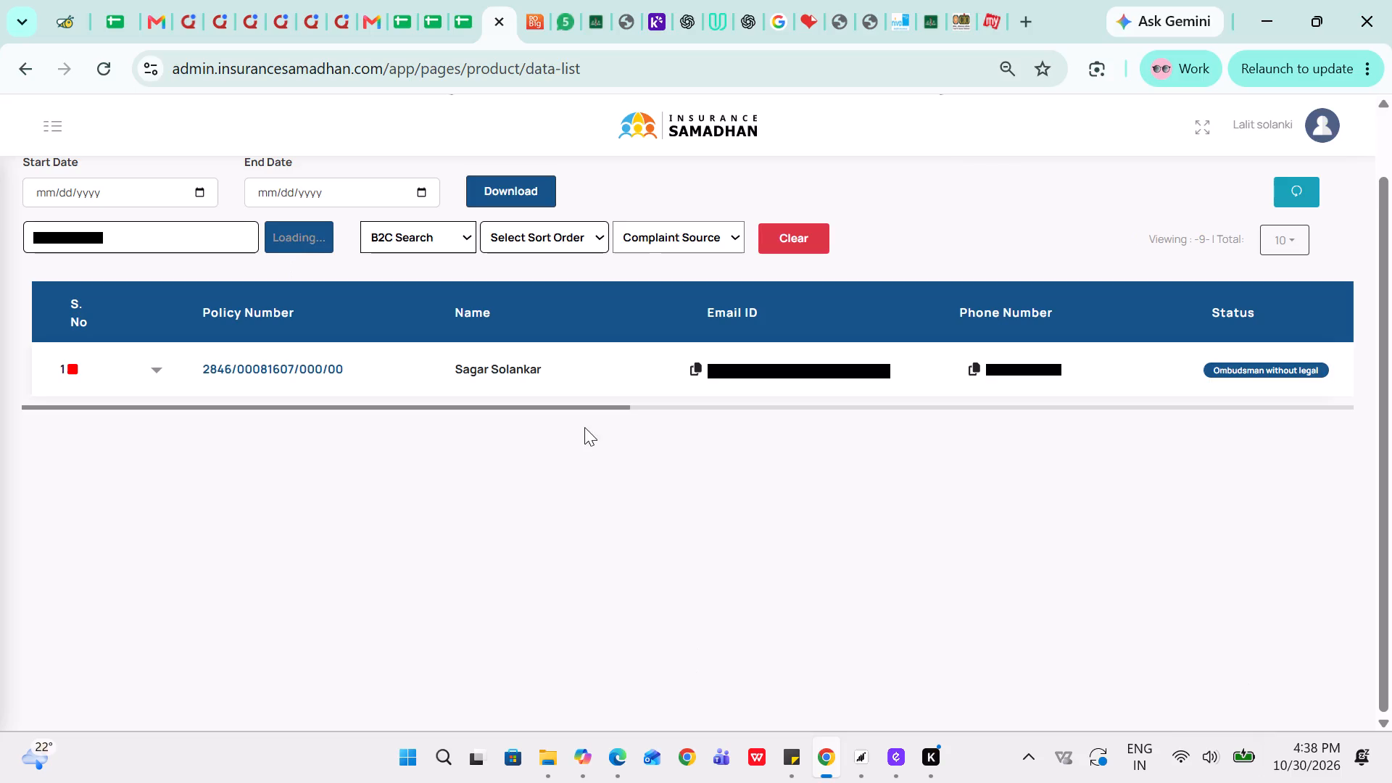
pyautogui.click(953, 370)
pyautogui.click(998, 444)
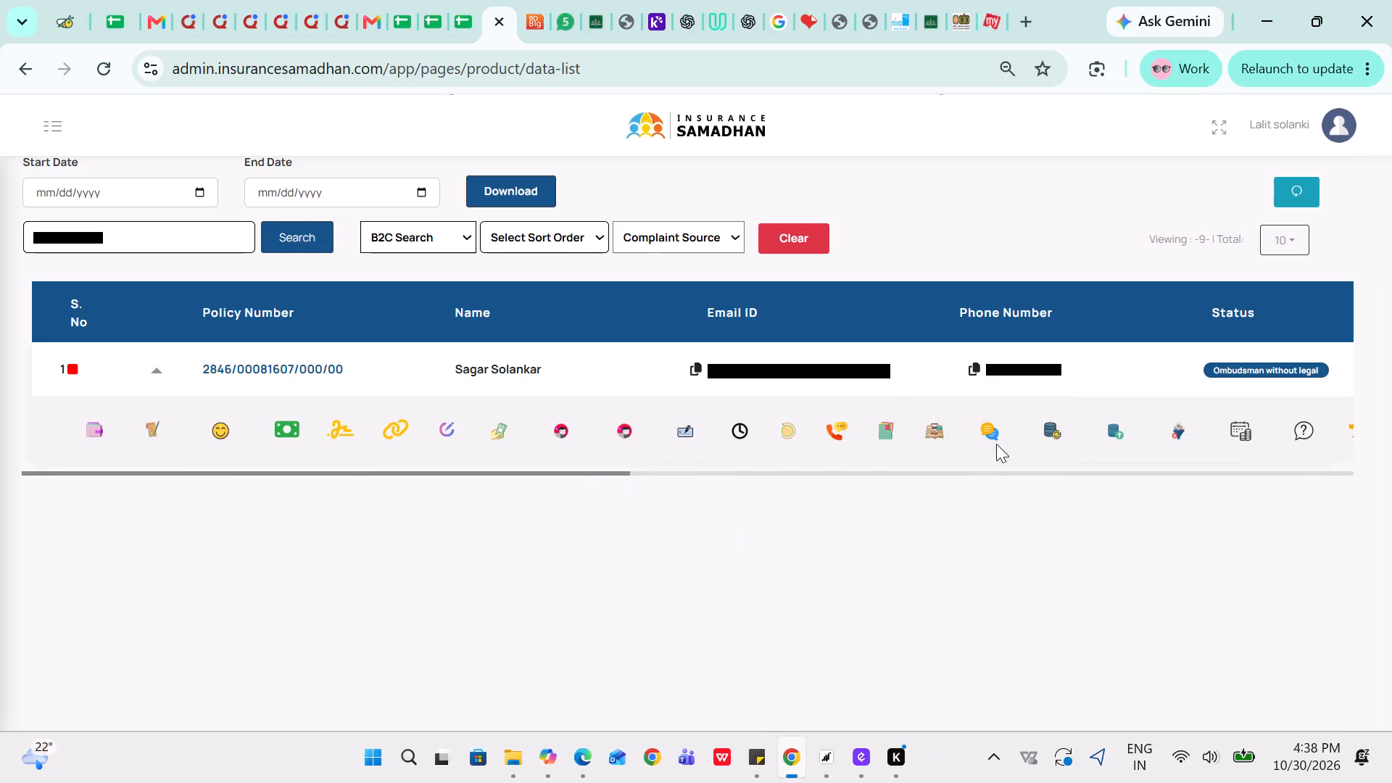
pyautogui.moveTo(734, 441); pyautogui.dragTo(571, 439)
pyautogui.click(729, 460)
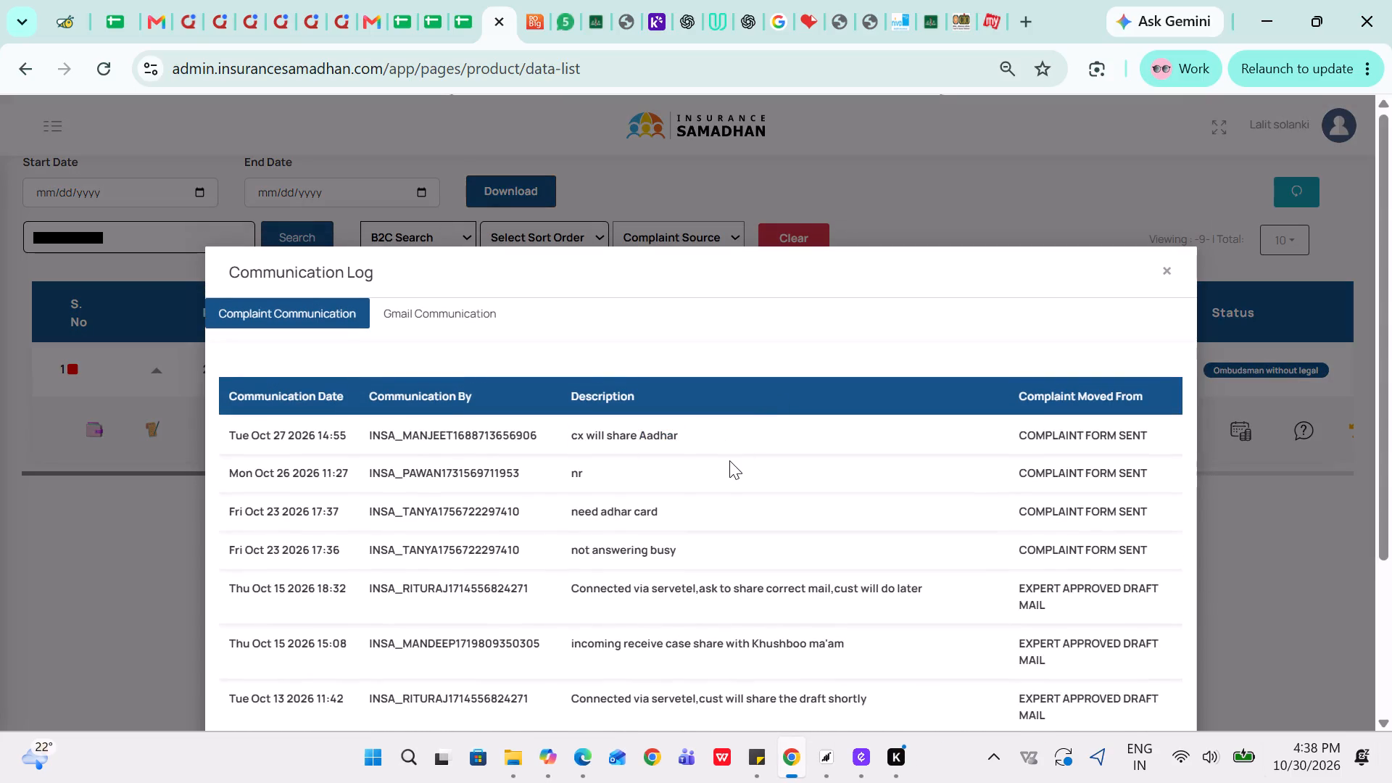
pyautogui.moveTo(718, 436); pyautogui.dragTo(503, 402)
pyautogui.click(743, 441)
pyautogui.click(687, 179)
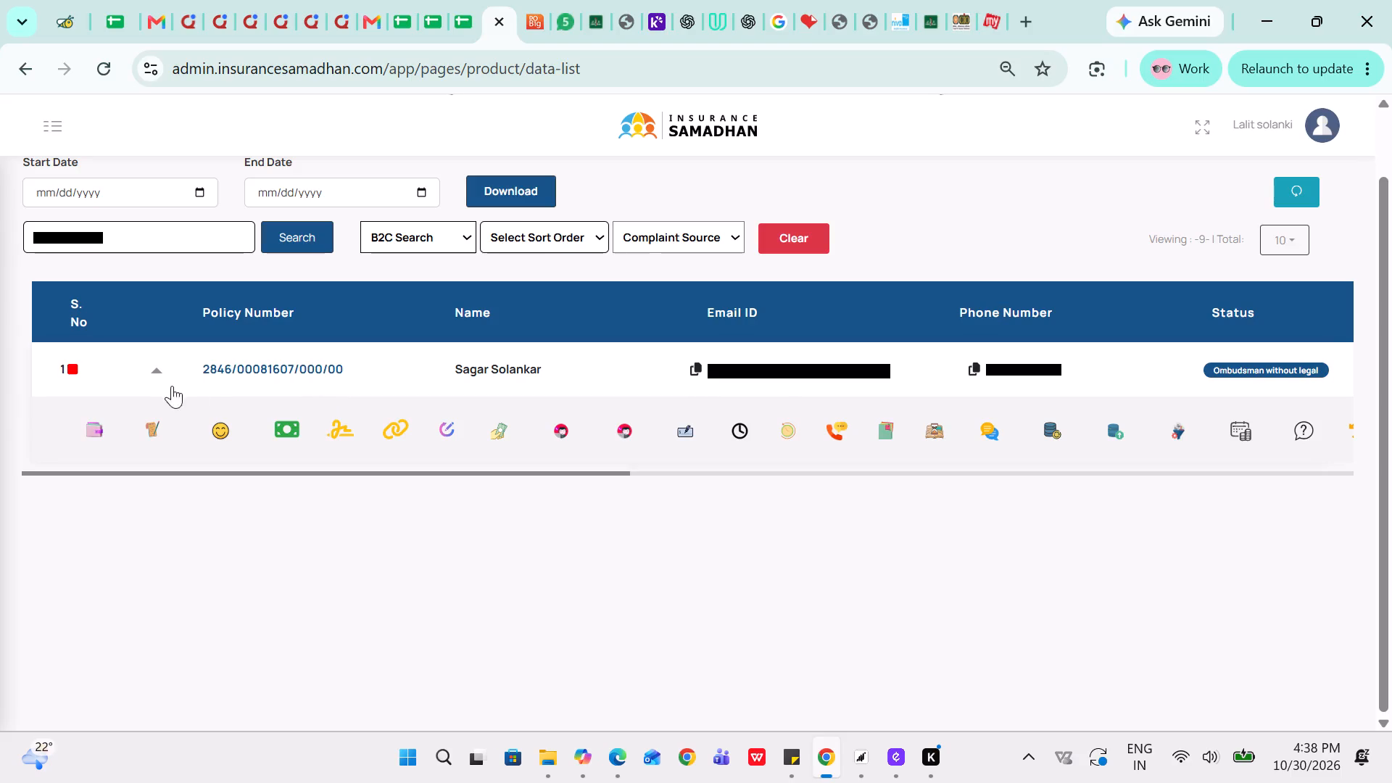
pyautogui.click(158, 370)
pyautogui.click(665, 502)
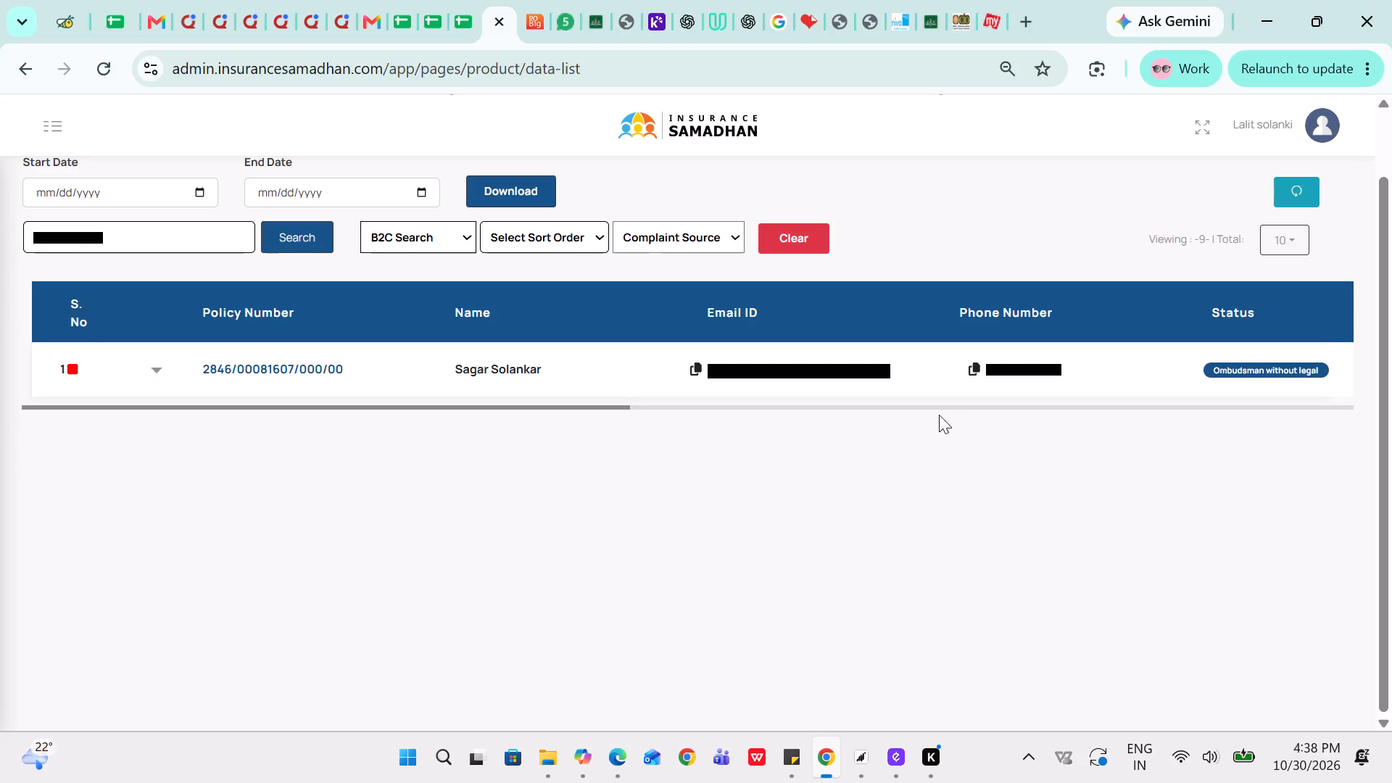
# Reopen the communication log of the same Ombudsman without legal complaint to recheck its complaint communication entries.
pyautogui.click(932, 363)
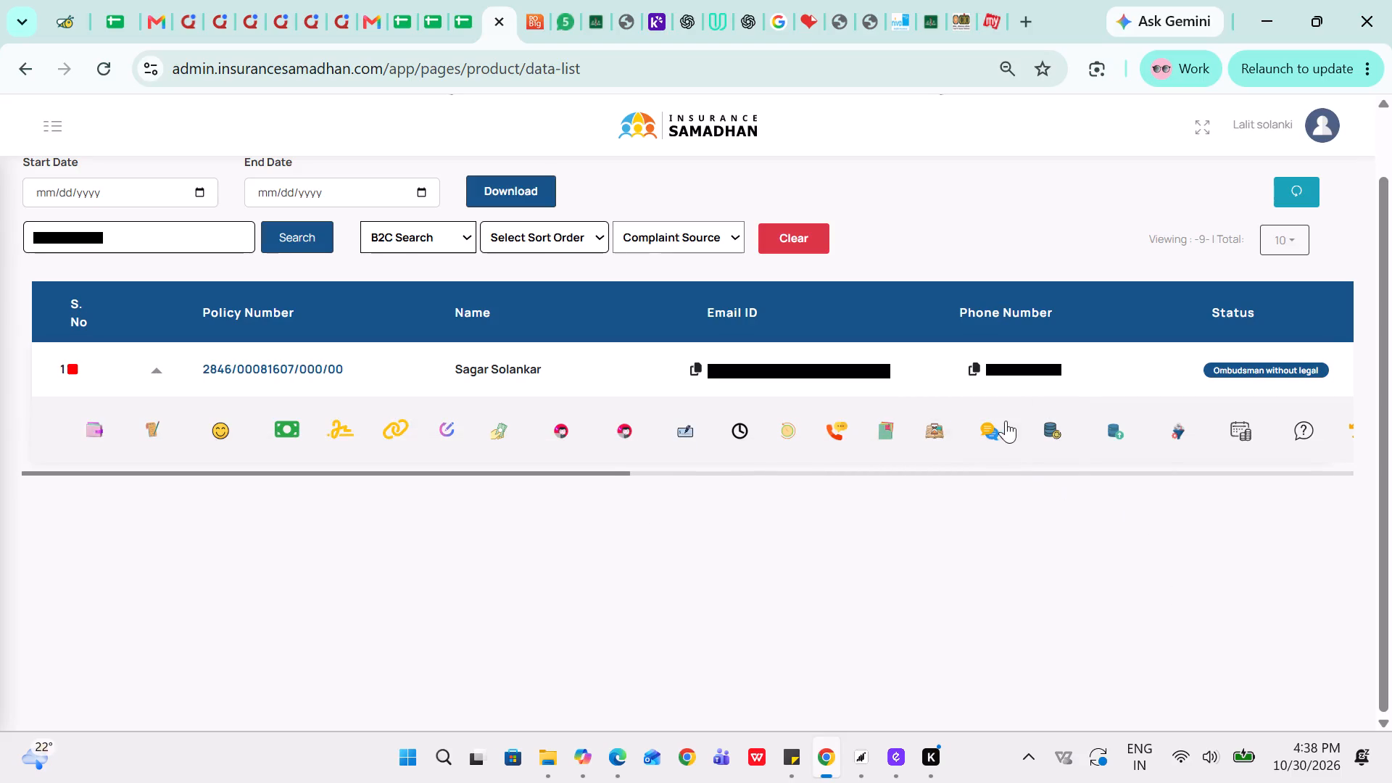
pyautogui.click(1000, 428)
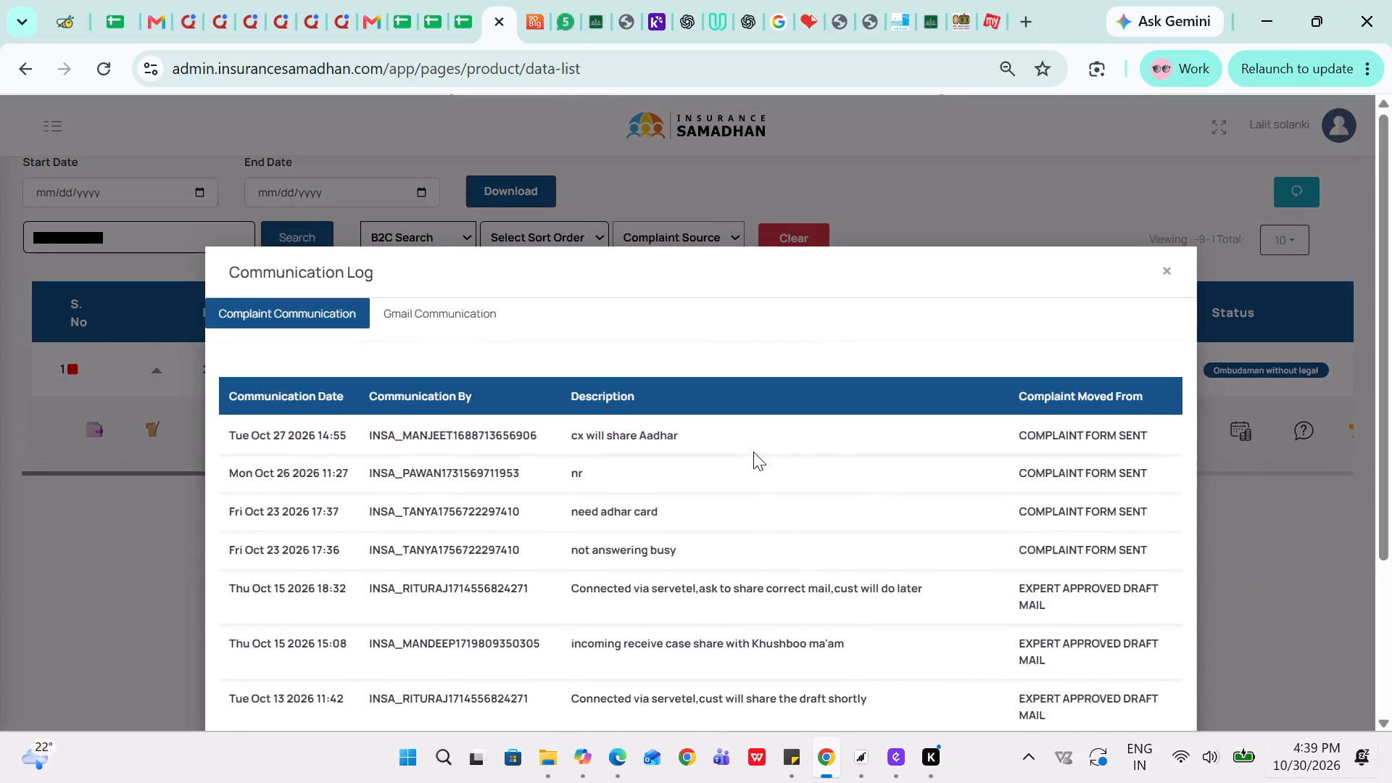
# Leave the communication log and call the Ombudsman without legal customer through the Smartflo dialer, using the phone number copied from the complaint.
pyautogui.click(596, 169)
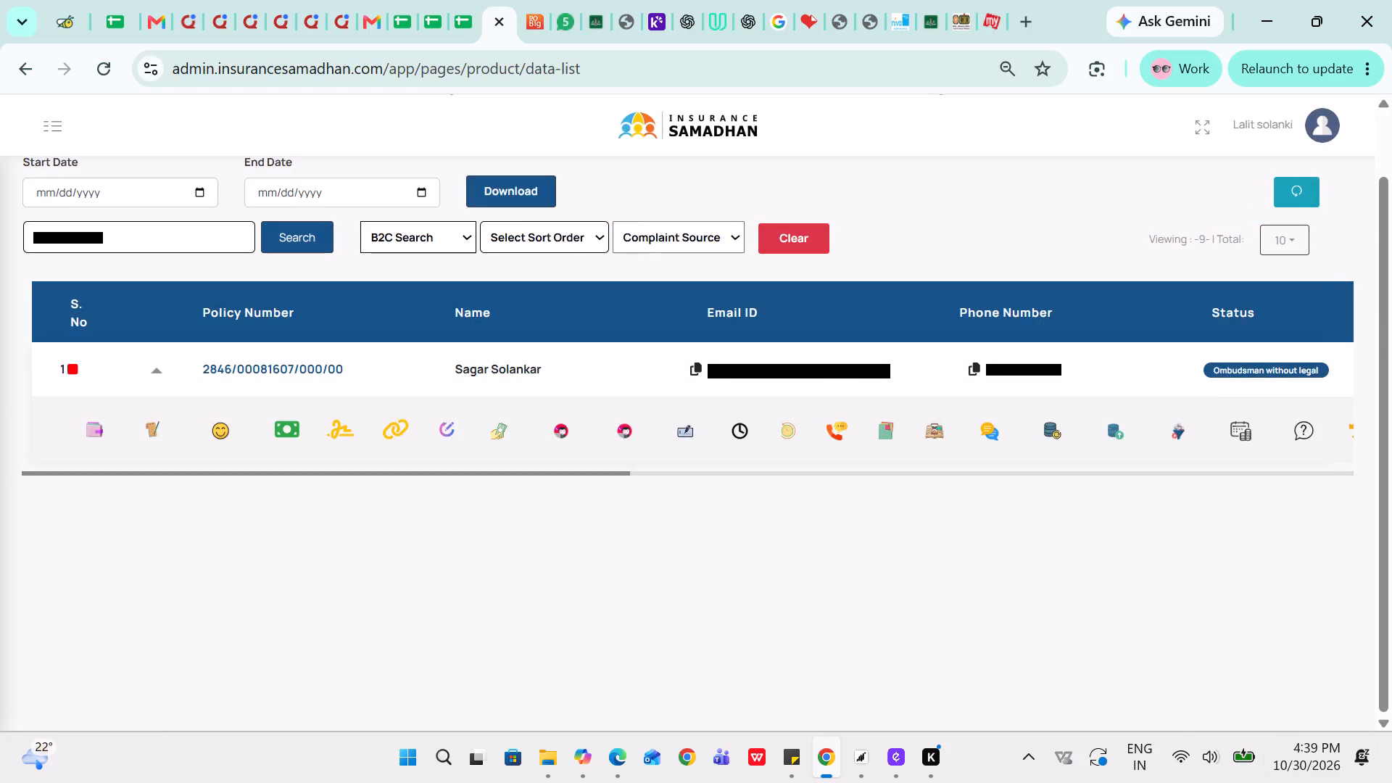
pyautogui.click(164, 374)
pyautogui.click(639, 538)
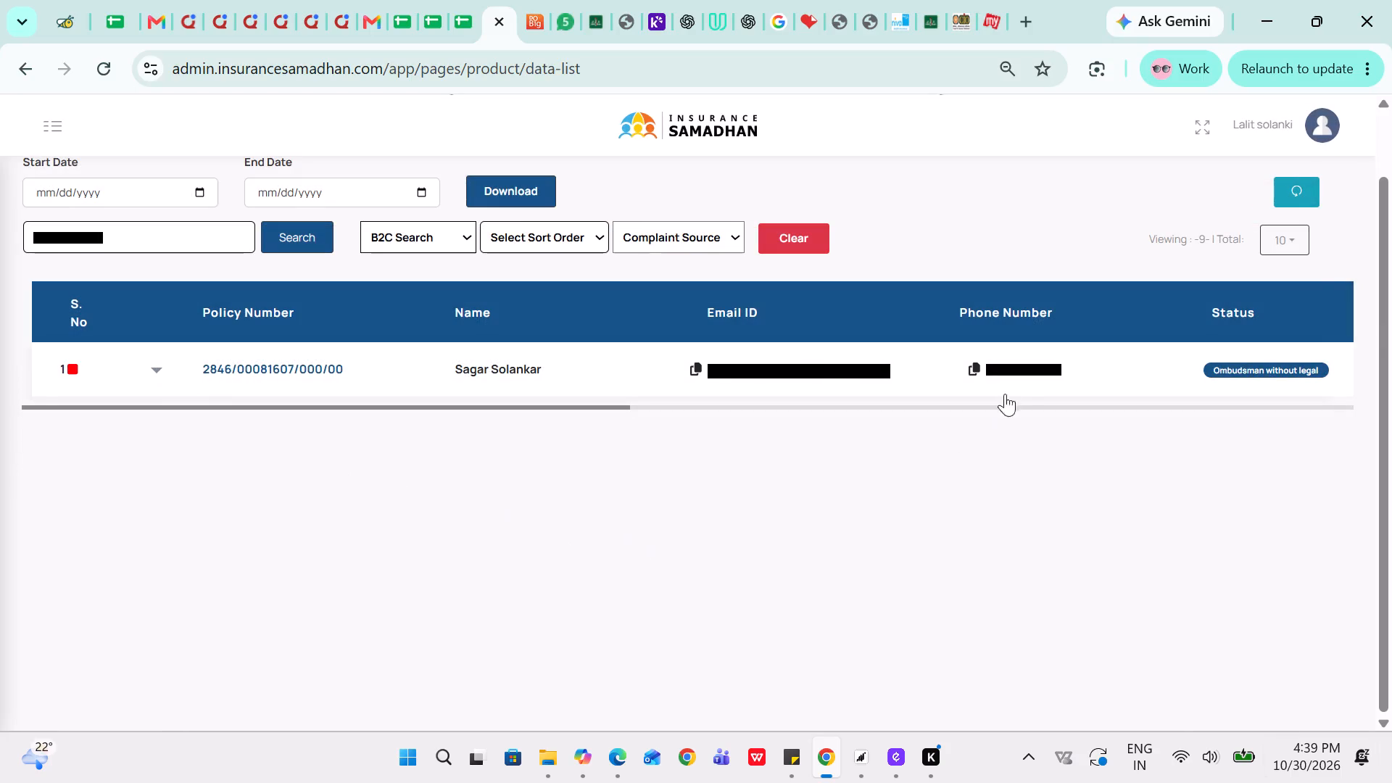
pyautogui.click(973, 368)
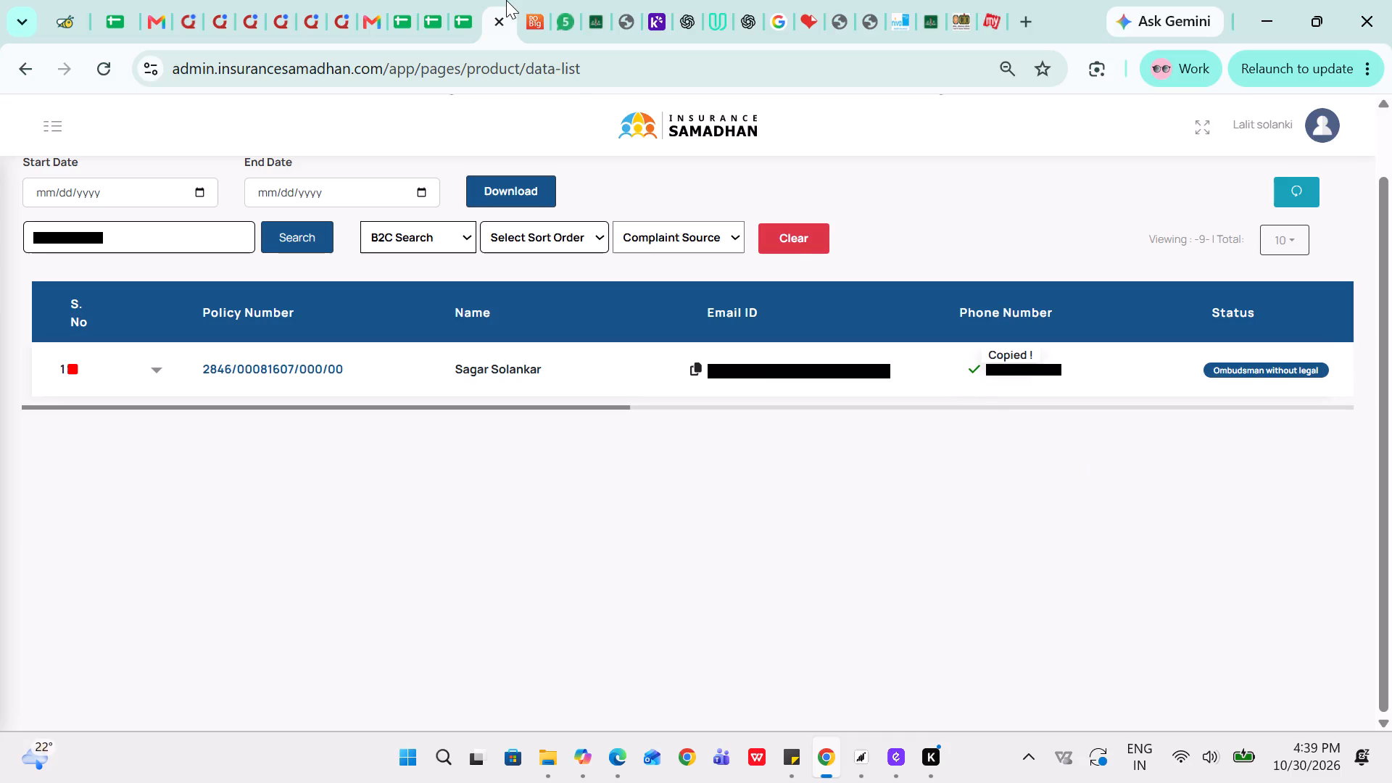
pyautogui.click(530, 0)
pyautogui.doubleClick(622, 238)
pyautogui.hotkey('ctrl', 'v')
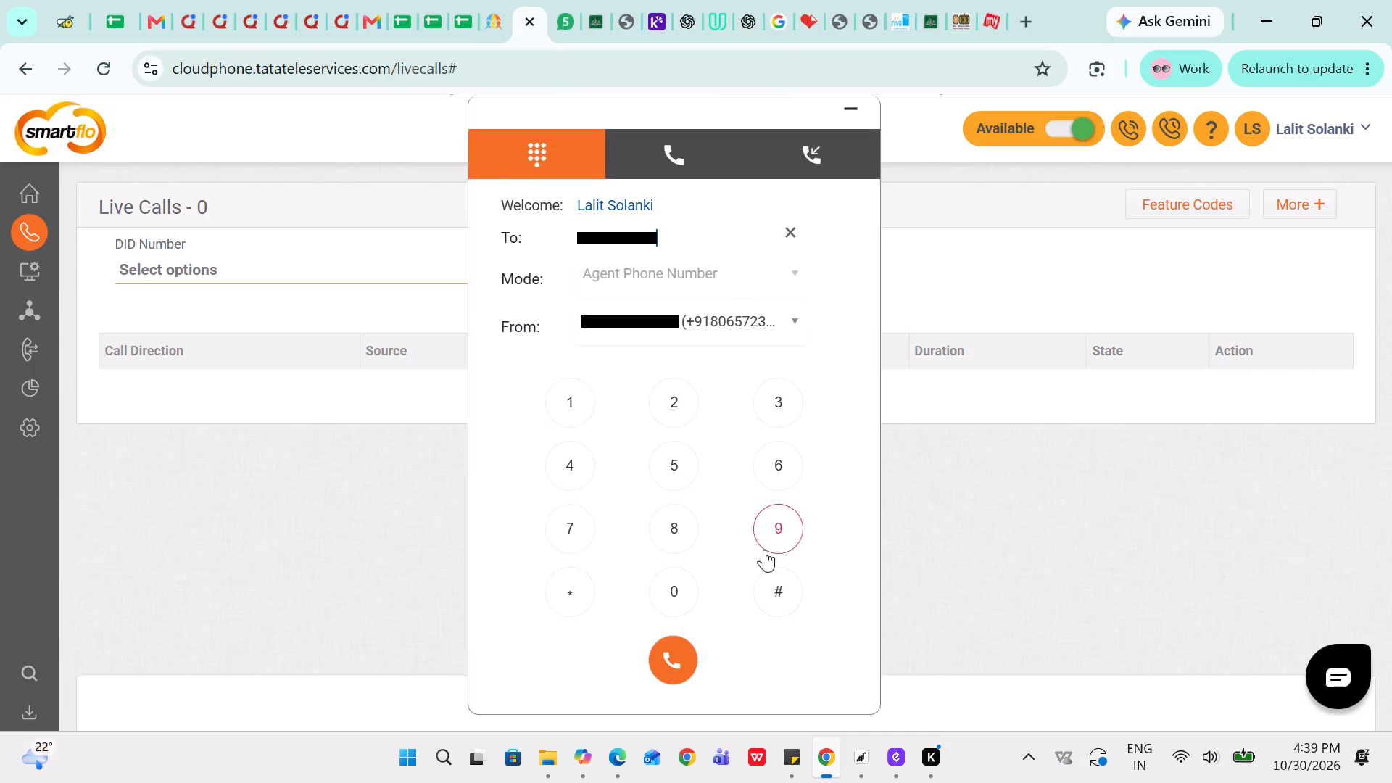
pyautogui.click(681, 652)
pyautogui.click(497, 0)
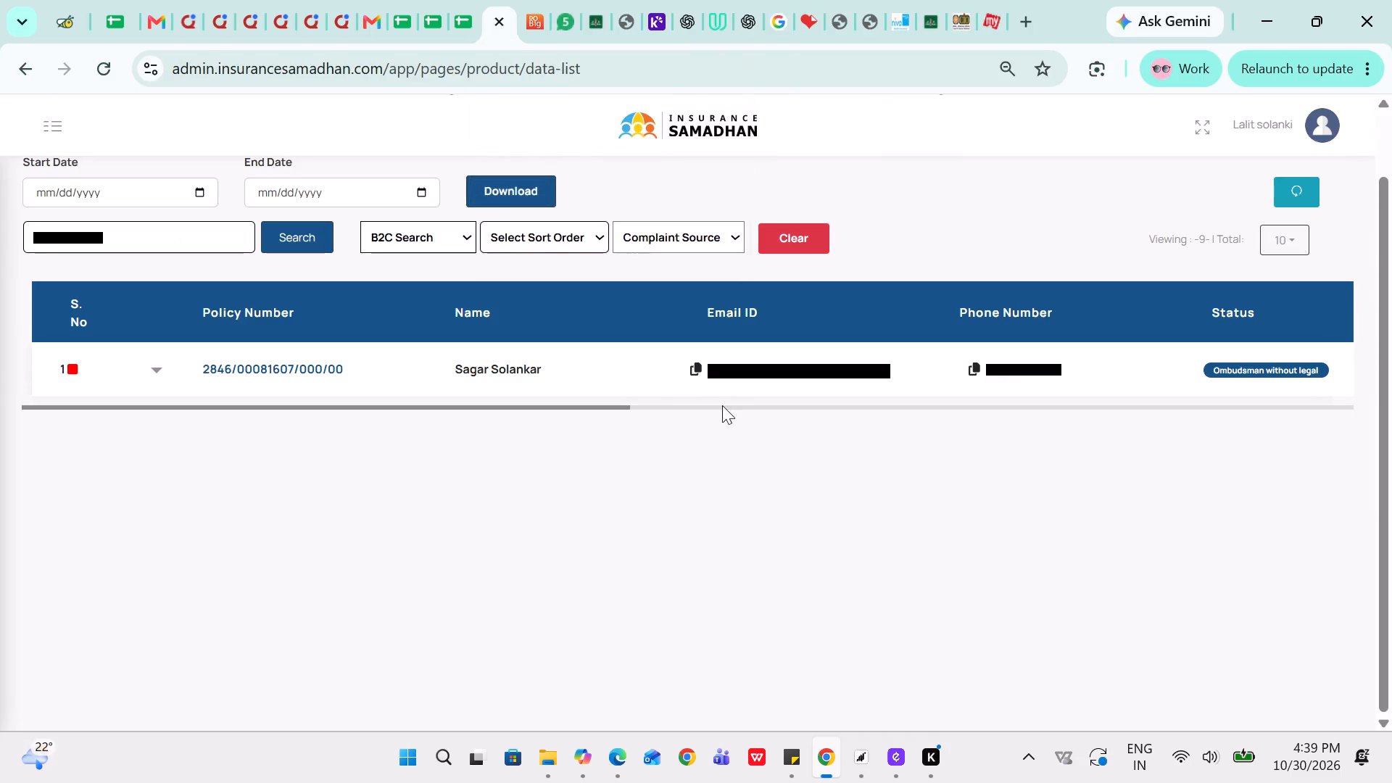
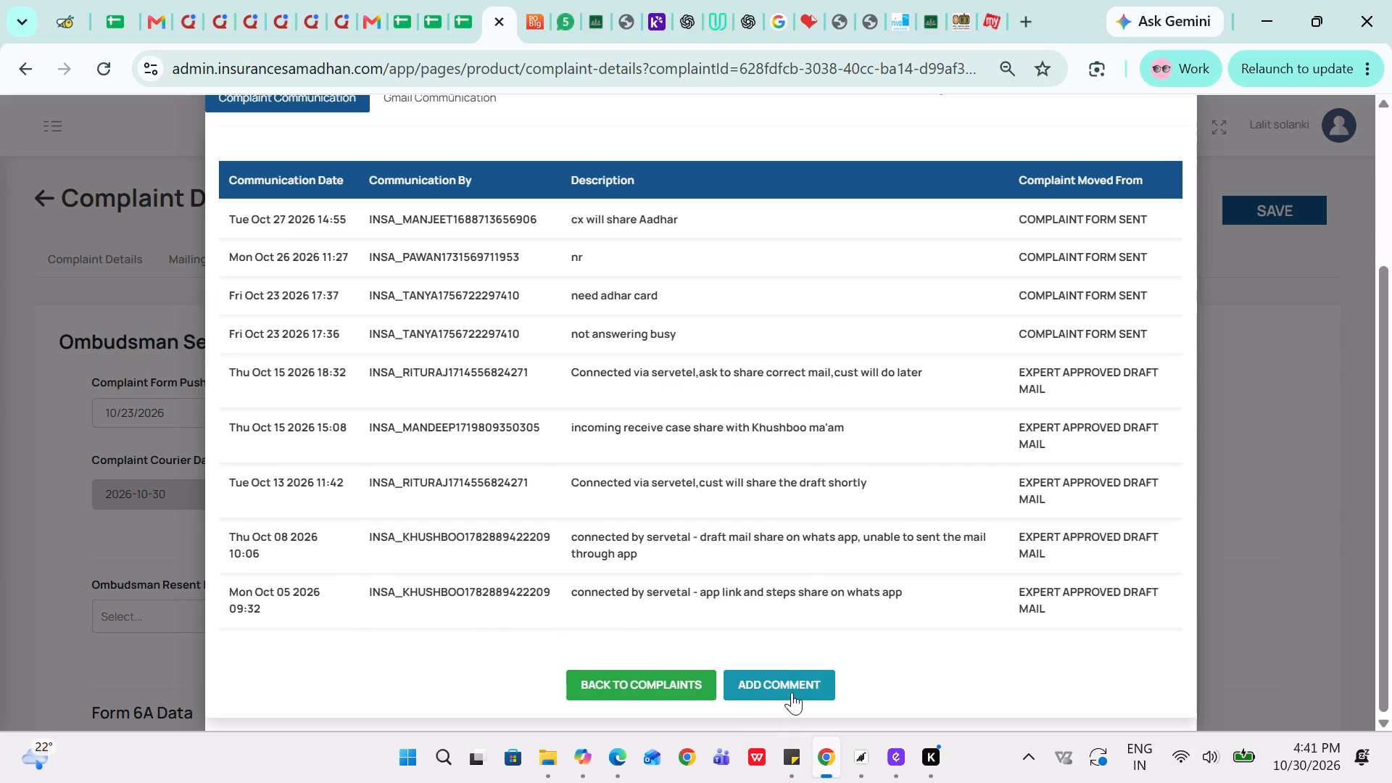
# Add and save the comment "Wait for response." in this complaint's communication log, keeping the date 10/30/2026.
pyautogui.click(811, 680)
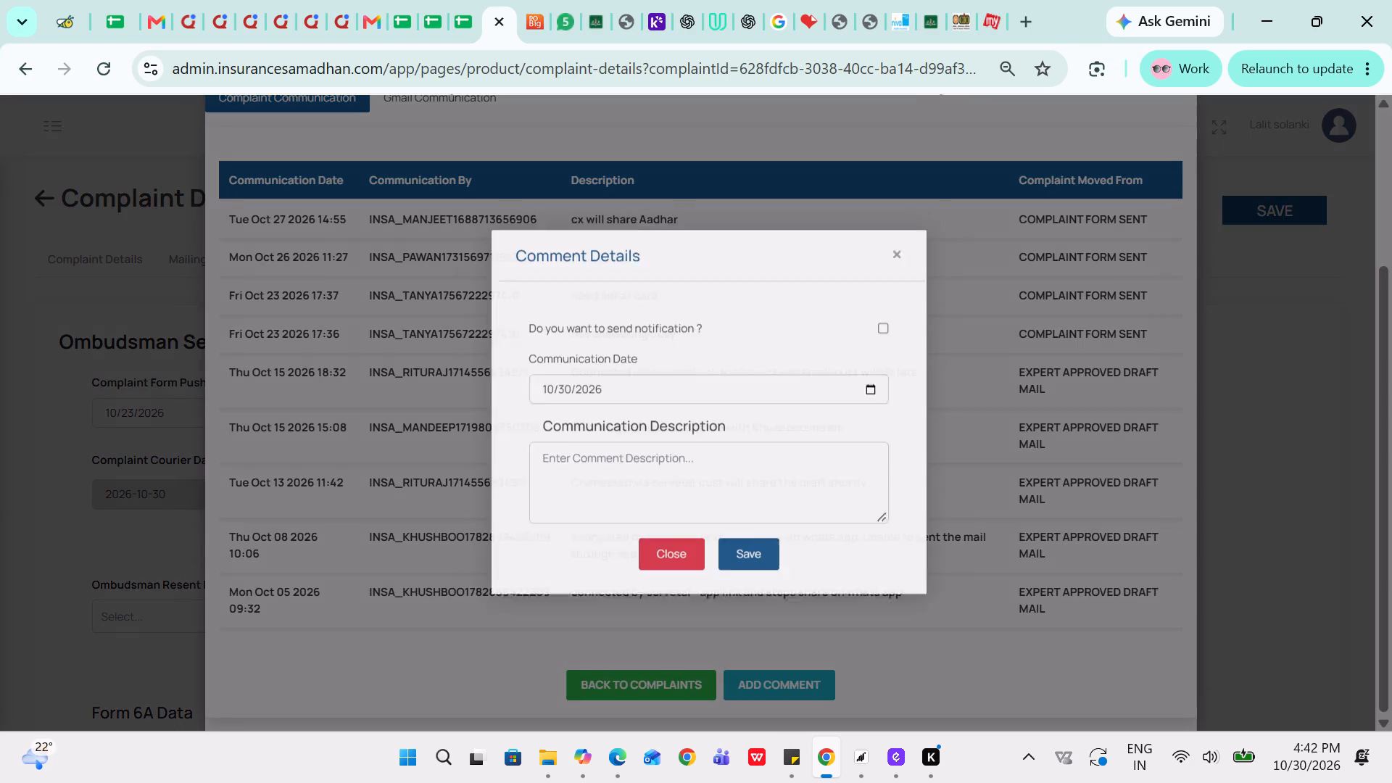
pyautogui.click(769, 468)
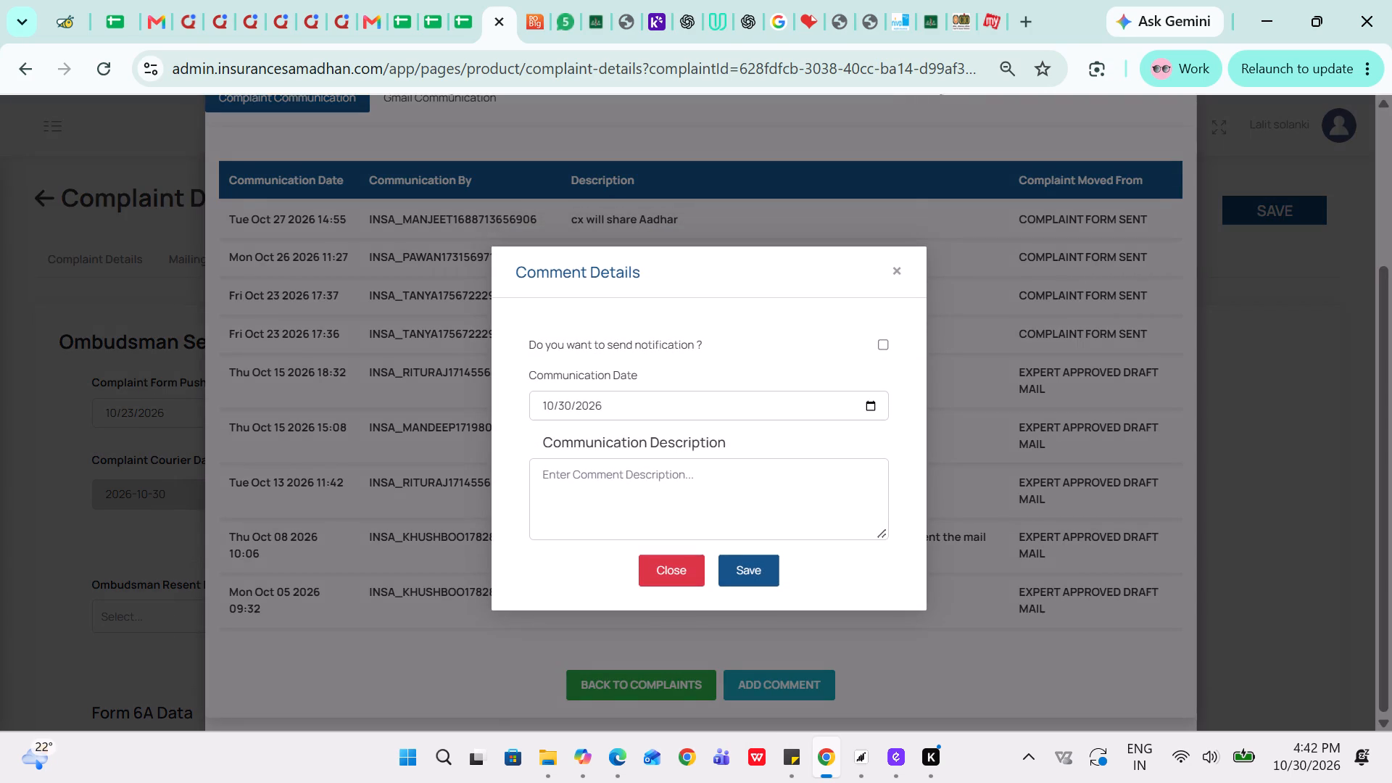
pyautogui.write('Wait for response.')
pyautogui.click(767, 571)
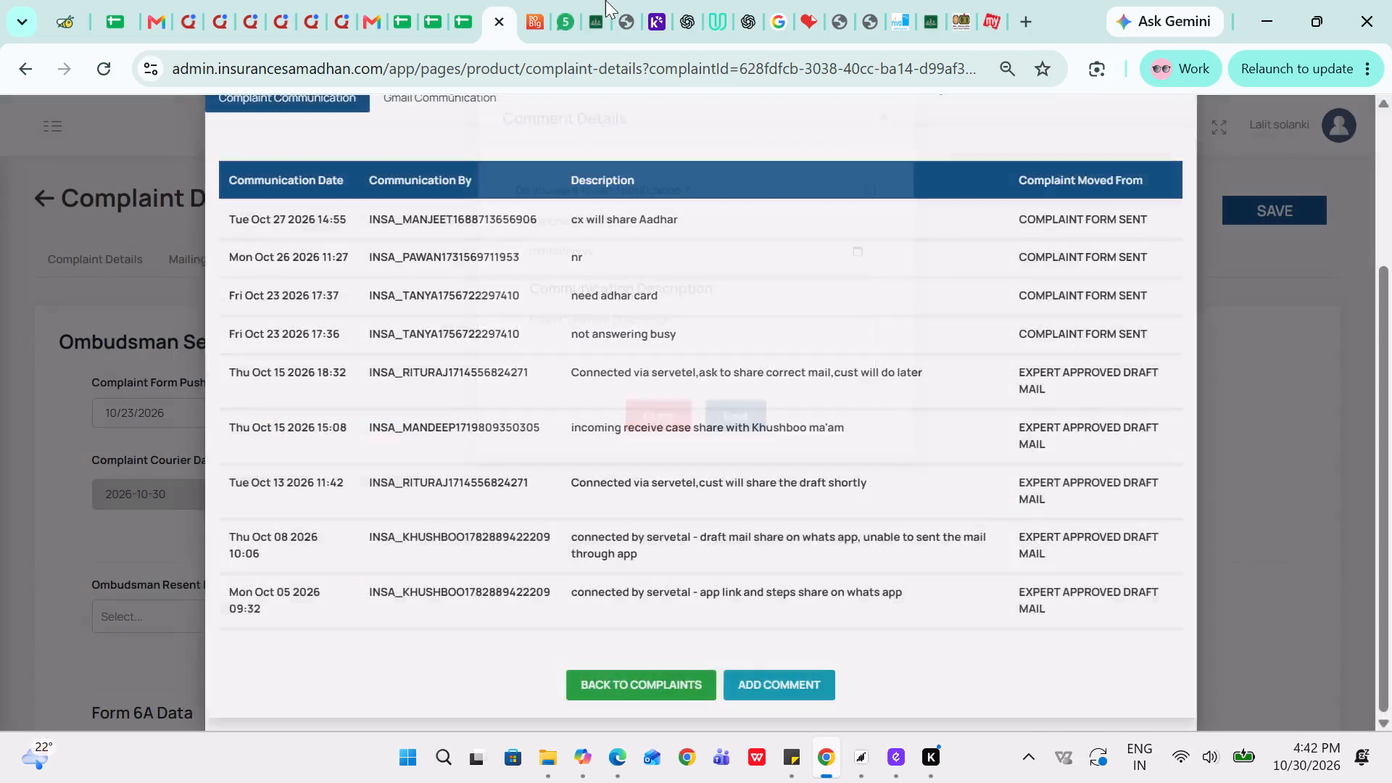
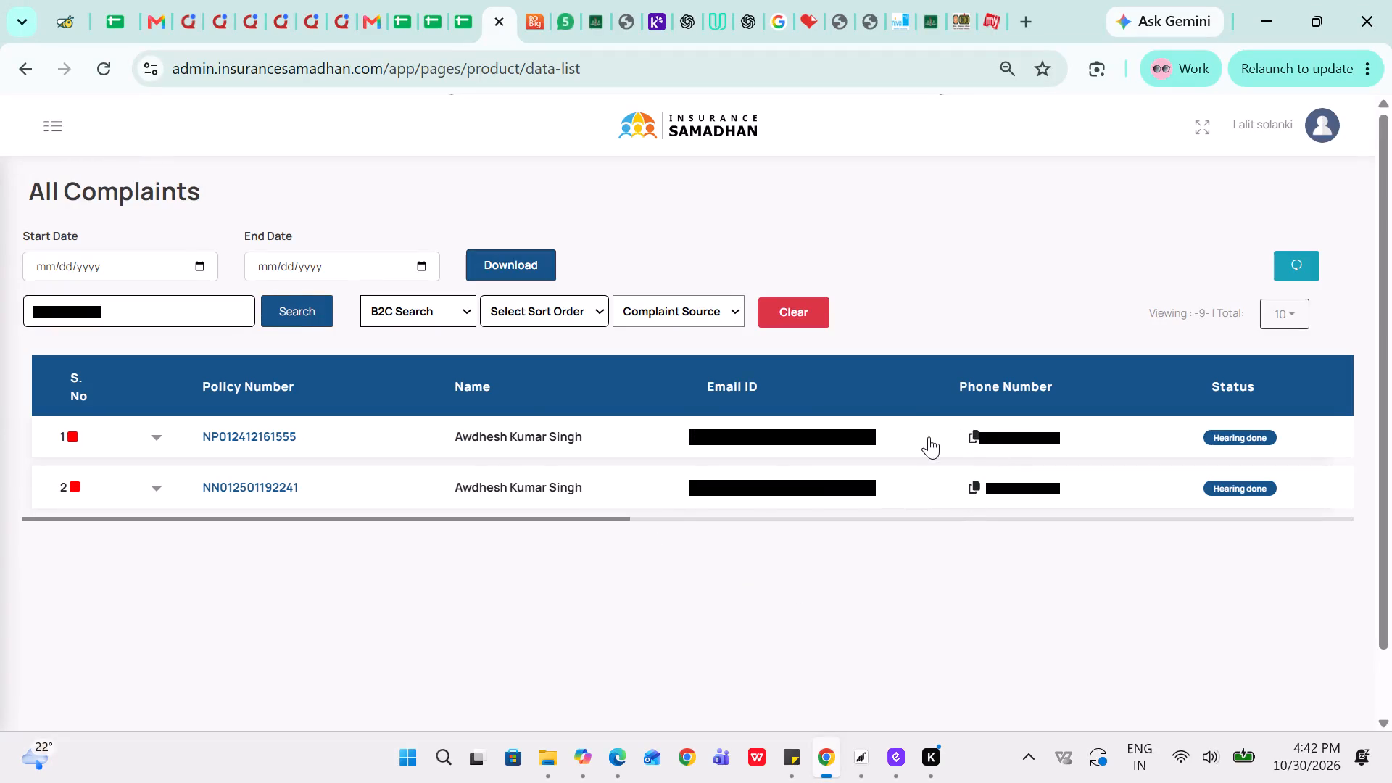
# Open the communication log of the first Hearing done complaint and read through its complaint communication entries.
pyautogui.hscroll(-1, 927, 438)
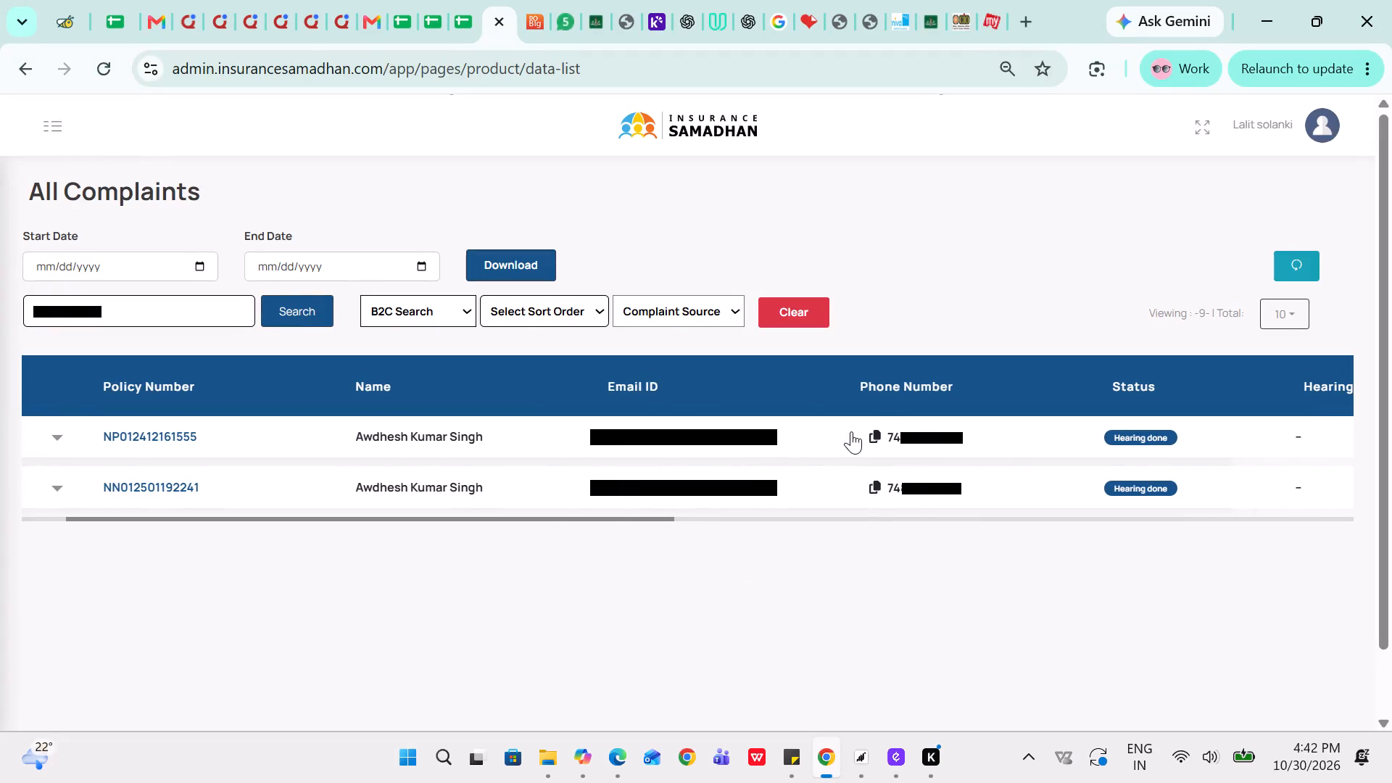
pyautogui.click(851, 431)
pyautogui.click(879, 489)
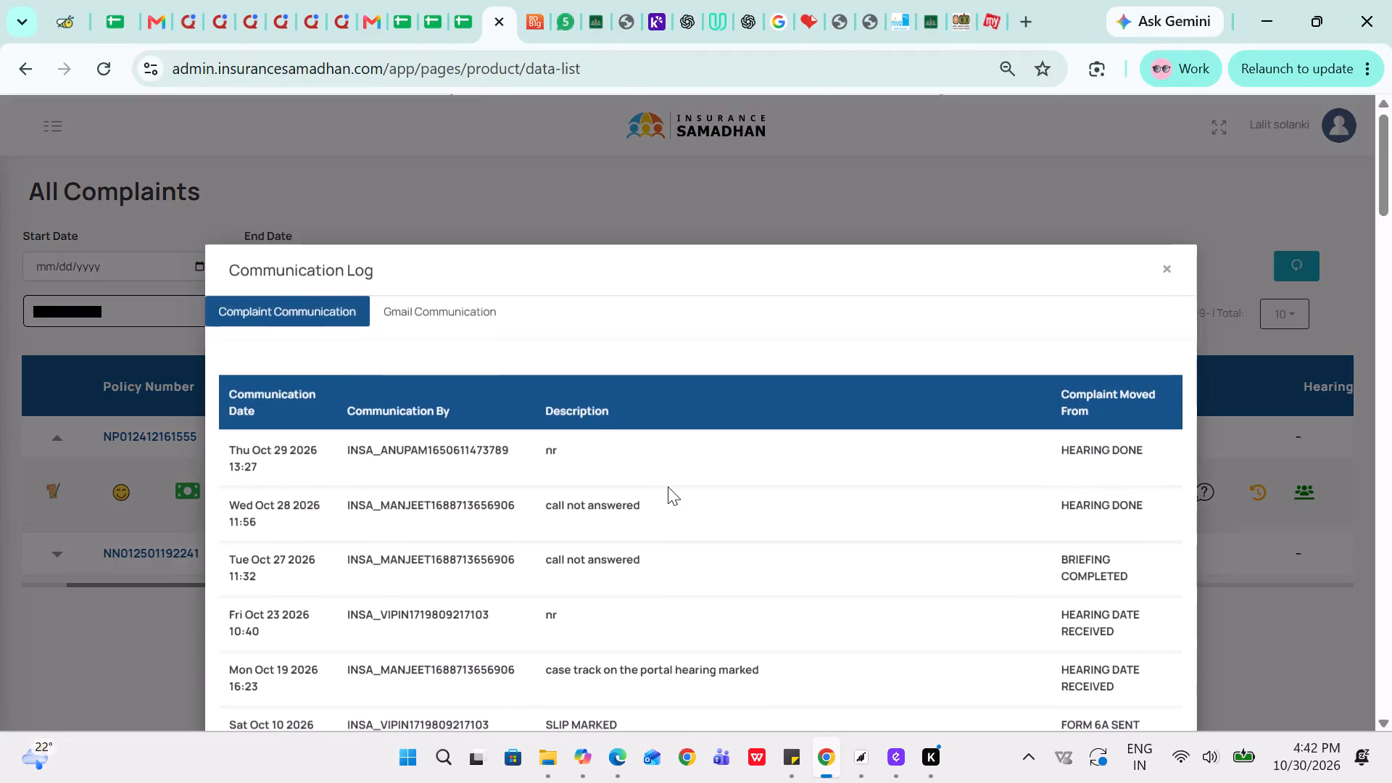
pyautogui.scroll(-7, 666, 486)
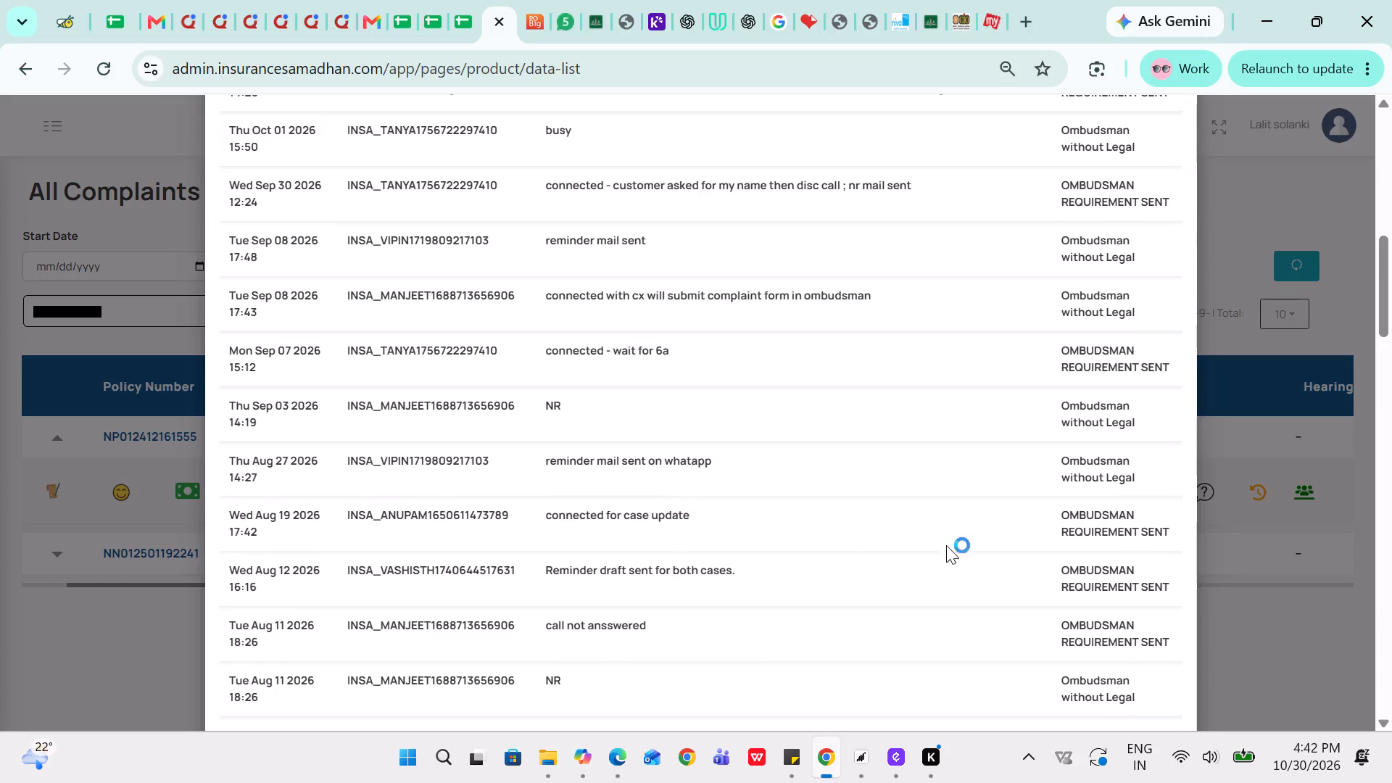
pyautogui.scroll(-2, 932, 459)
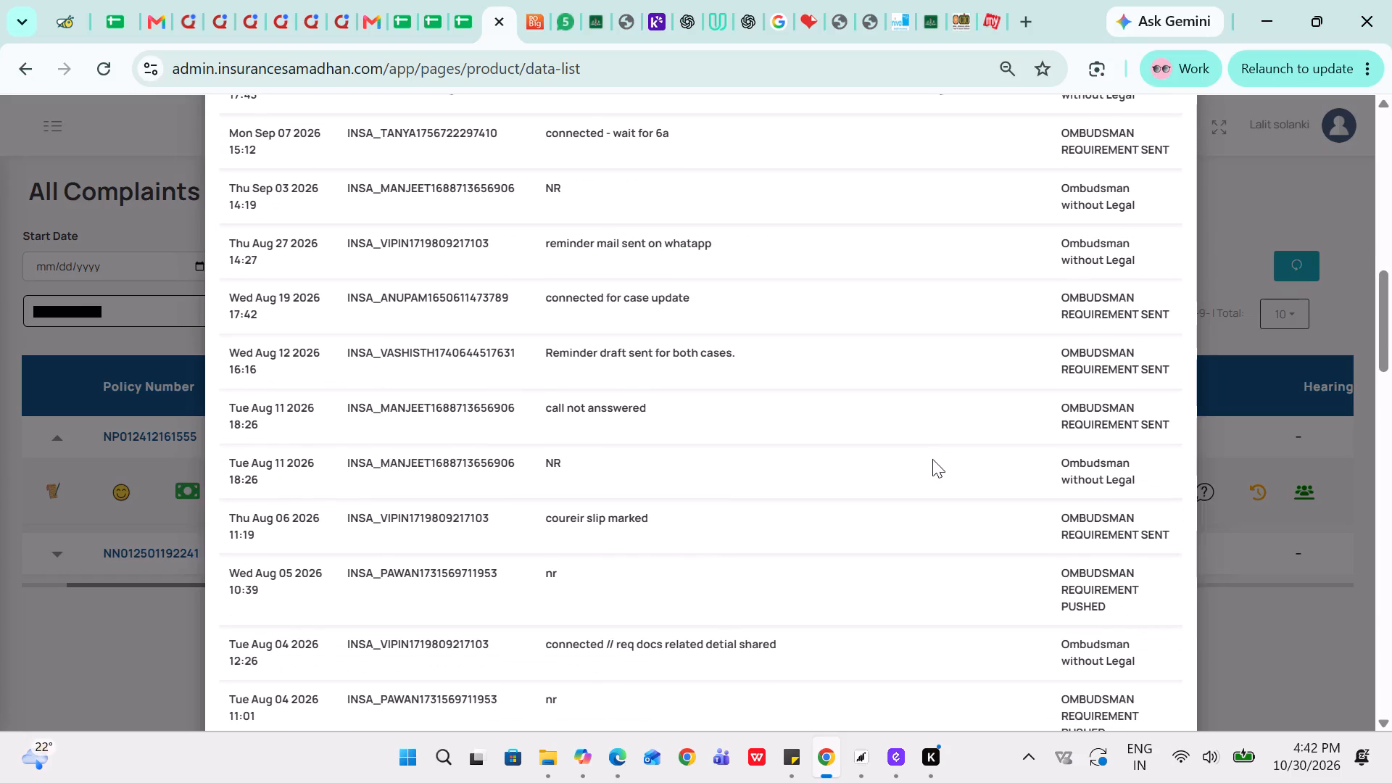
# Open the first listed complaint's details and review its Ombudsman section, including submission dates, reference numbers and Form 6A data.
pyautogui.scroll(7, 932, 459)
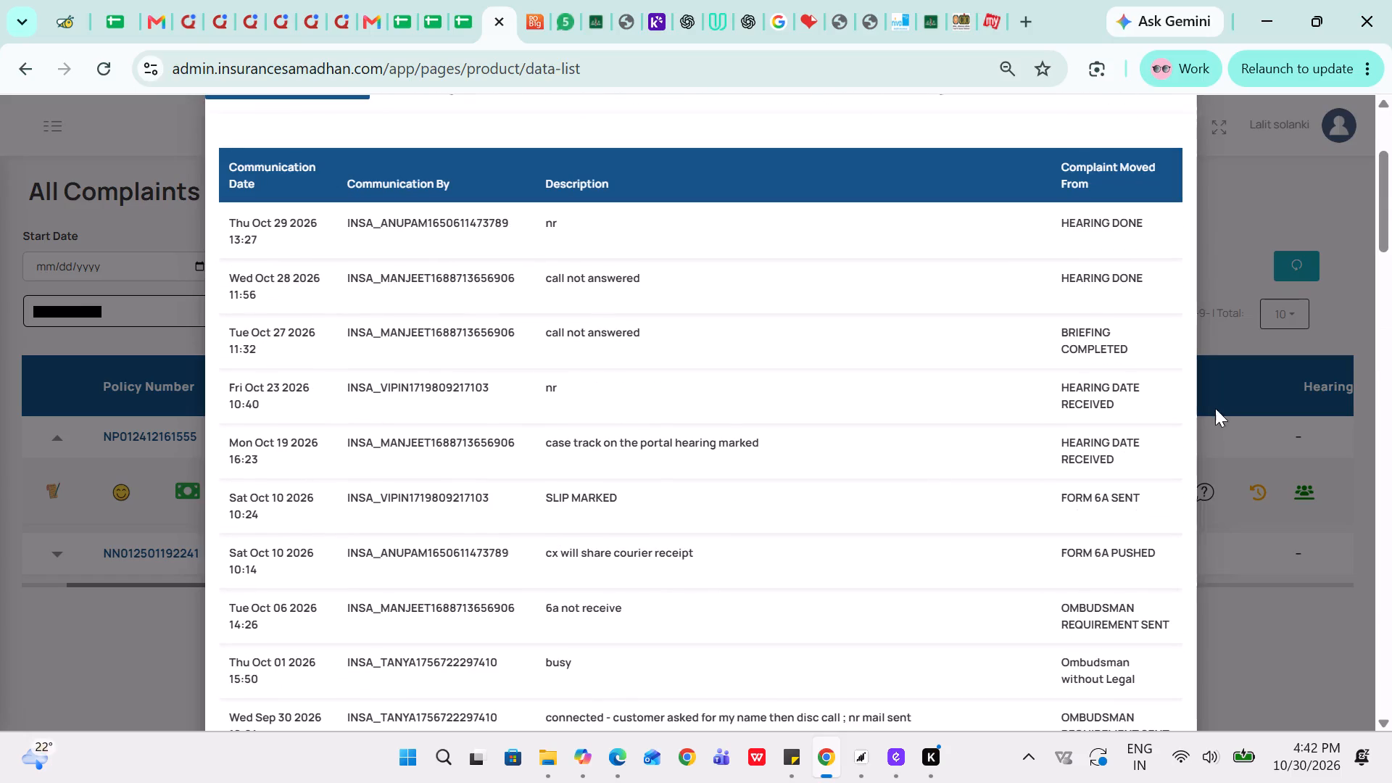
pyautogui.click(1226, 402)
pyautogui.click(175, 436)
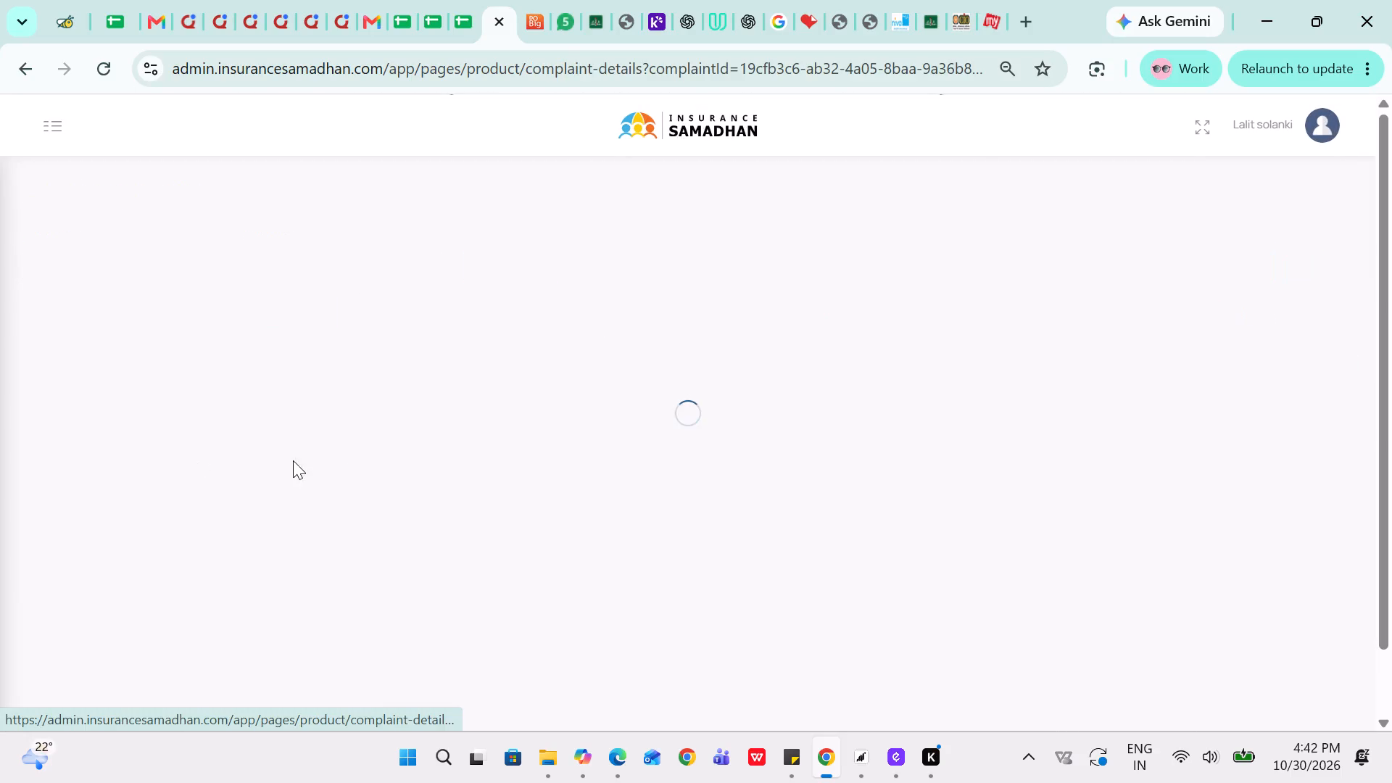
pyautogui.click(394, 262)
pyautogui.scroll(-3, 476, 343)
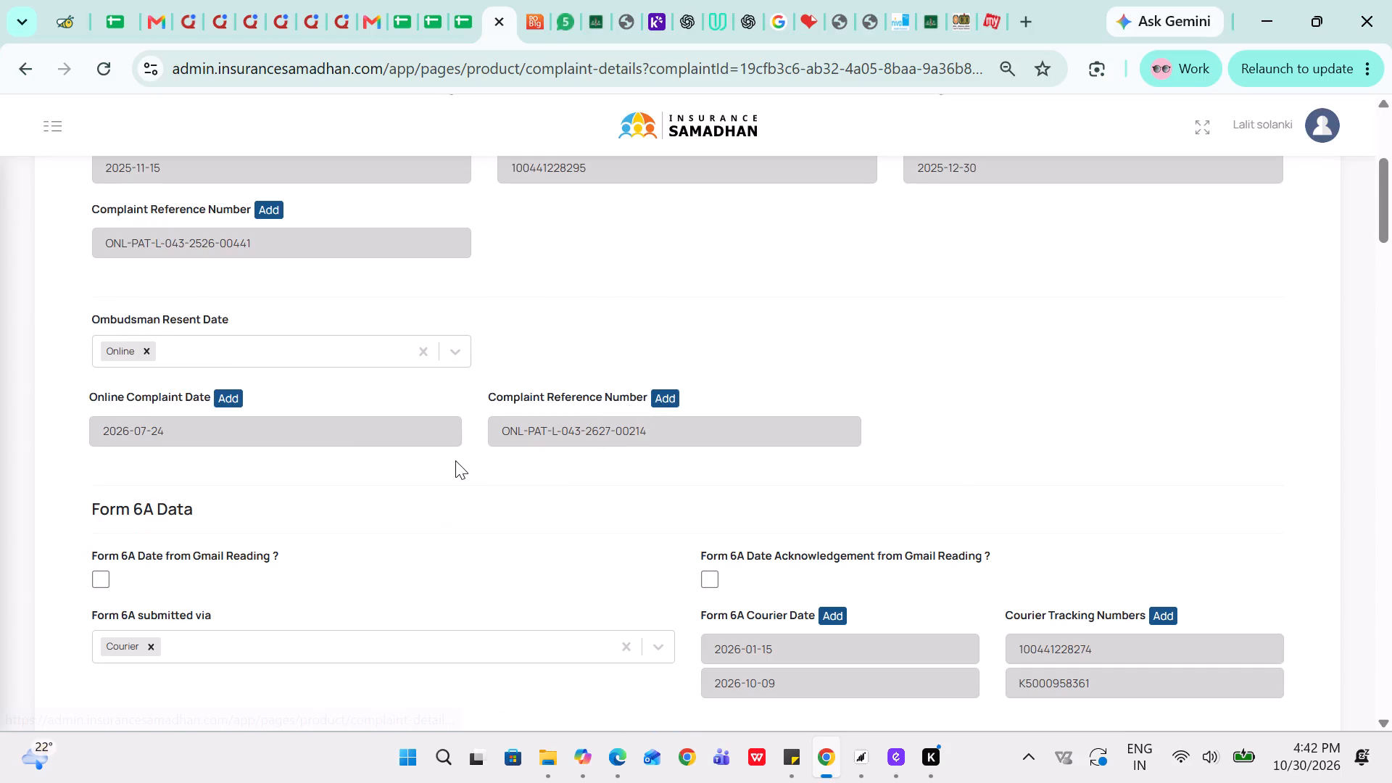
pyautogui.scroll(2, 455, 460)
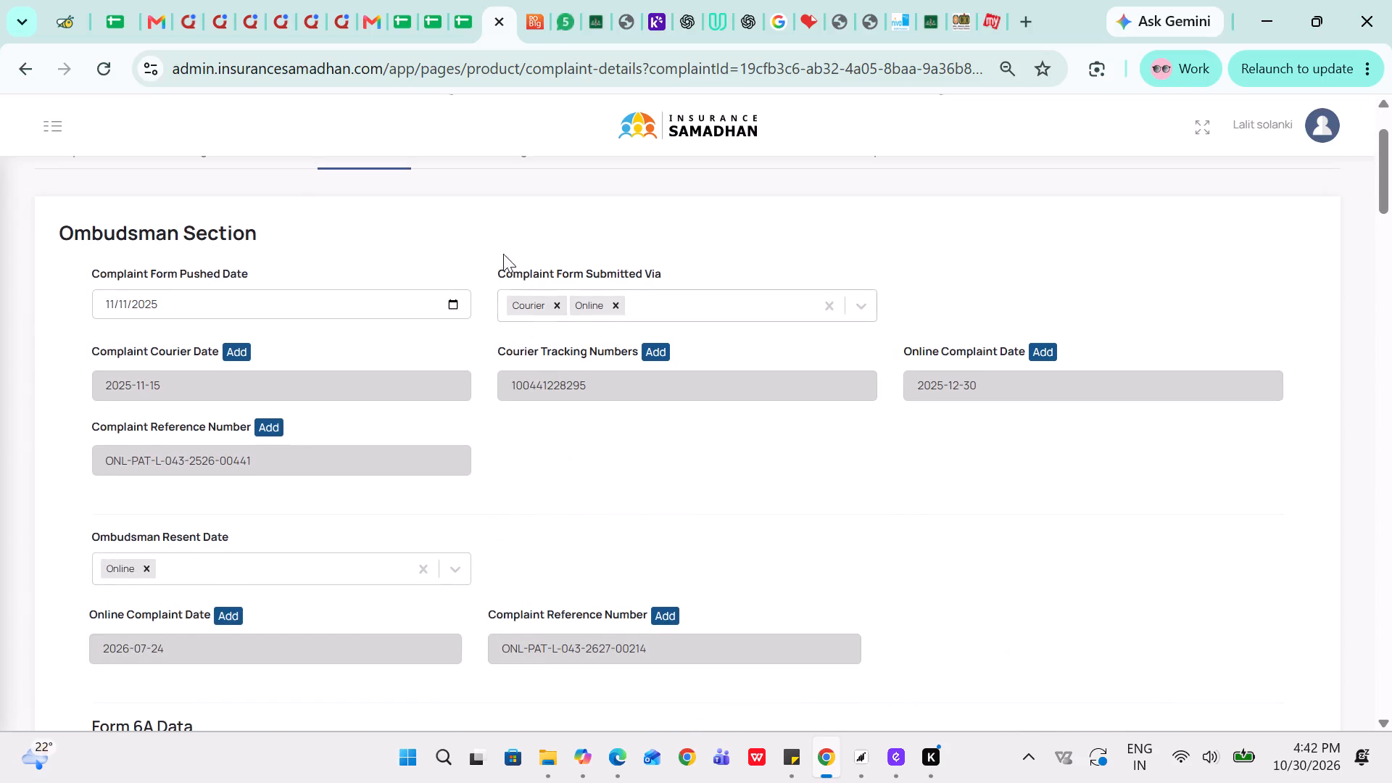
# Read the complaint comment history in this complaint's communication log, back through the Form 6A sent entries, and close the log.
pyautogui.scroll(5, 428, 273)
pyautogui.click(436, 210)
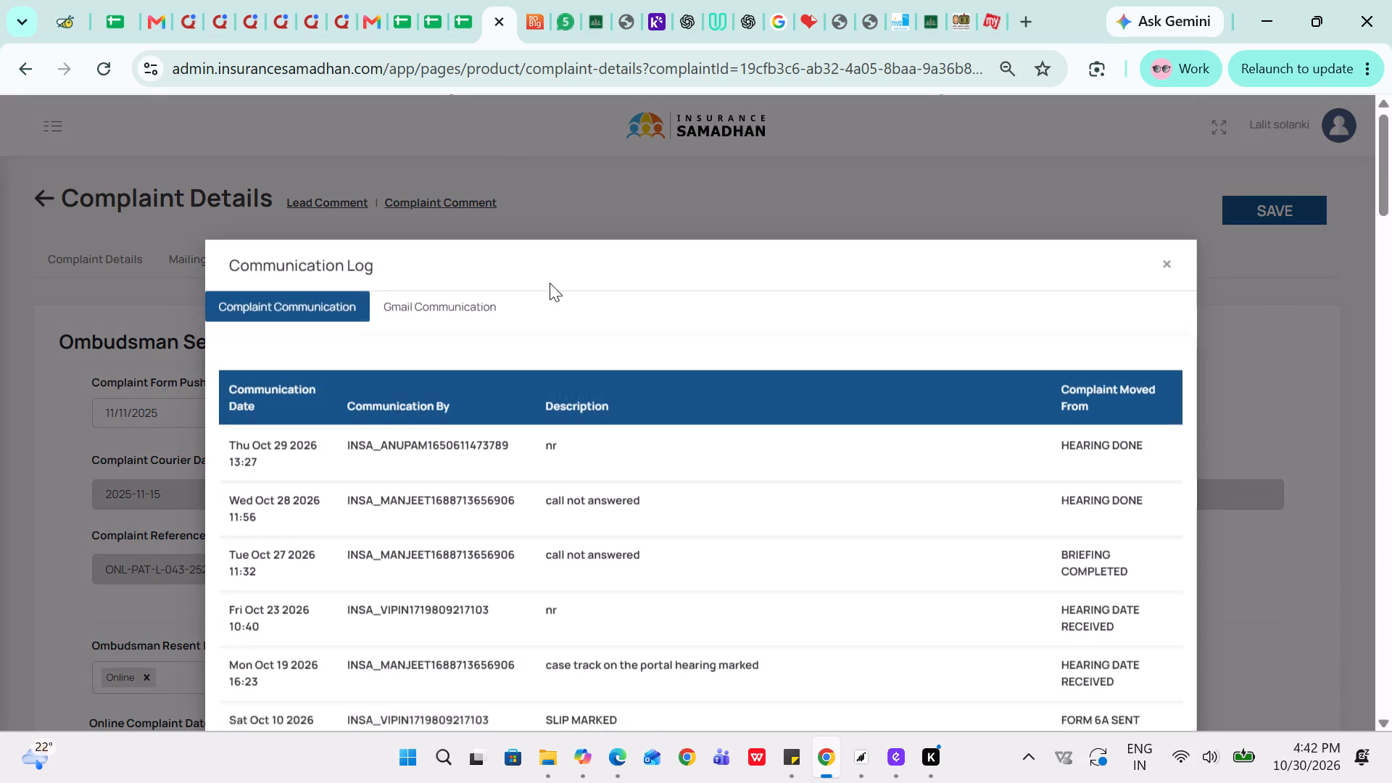
pyautogui.scroll(-3, 692, 389)
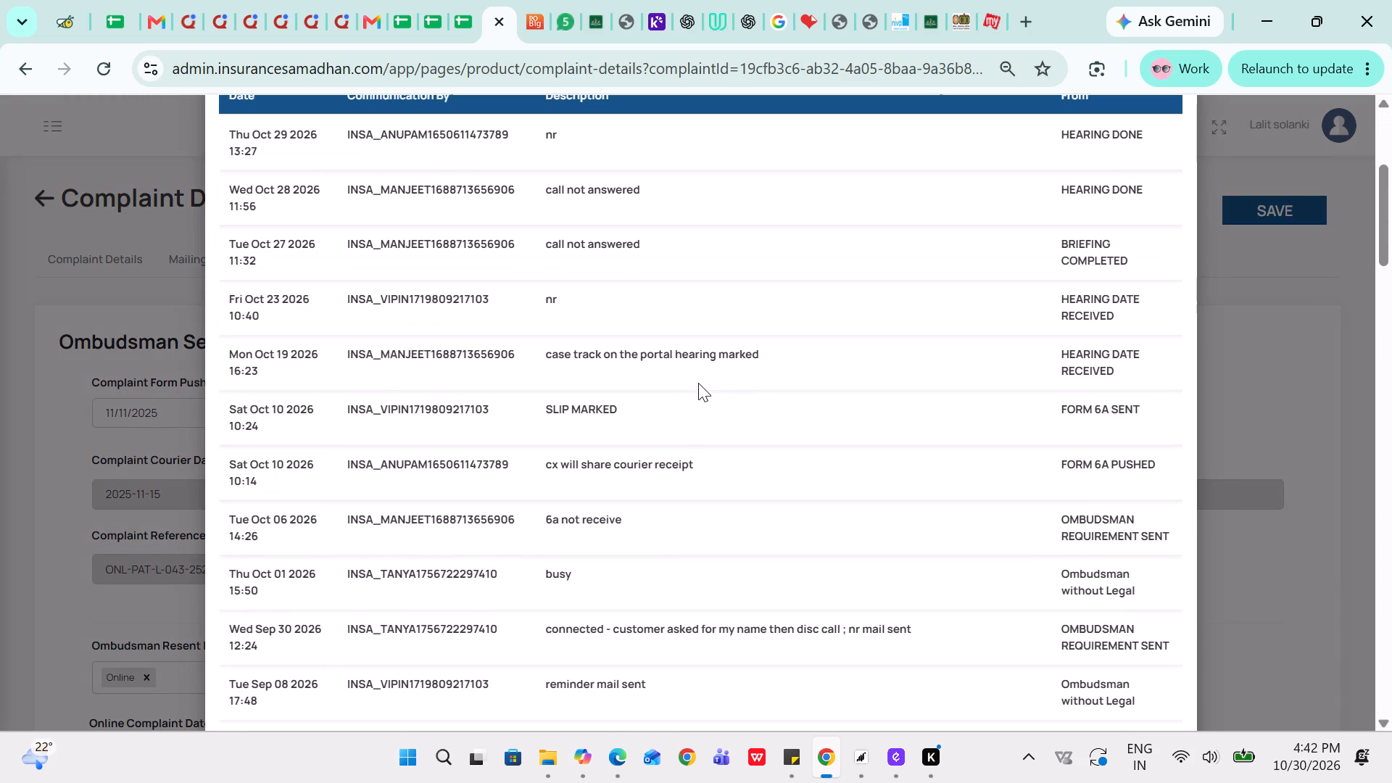
pyautogui.scroll(-3, 693, 385)
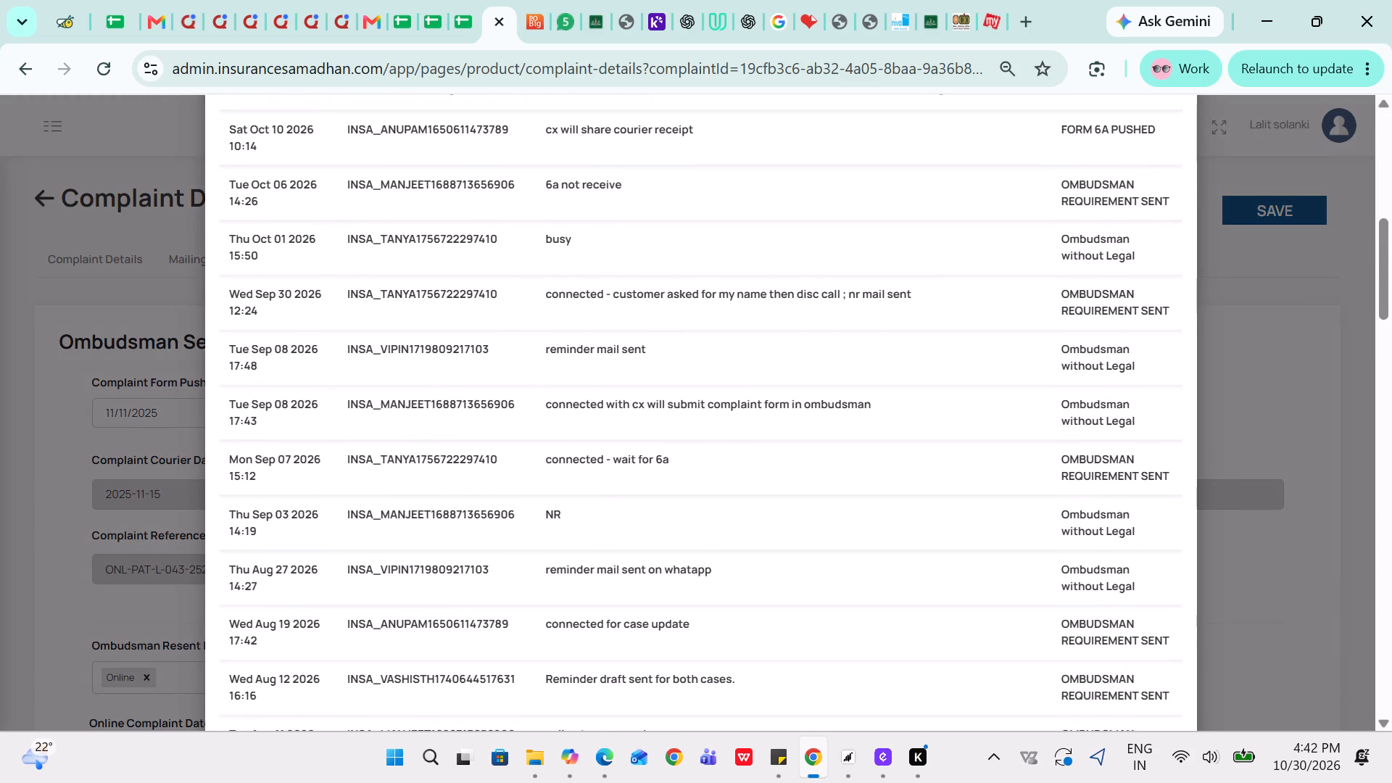
pyautogui.scroll(-5, 668, 411)
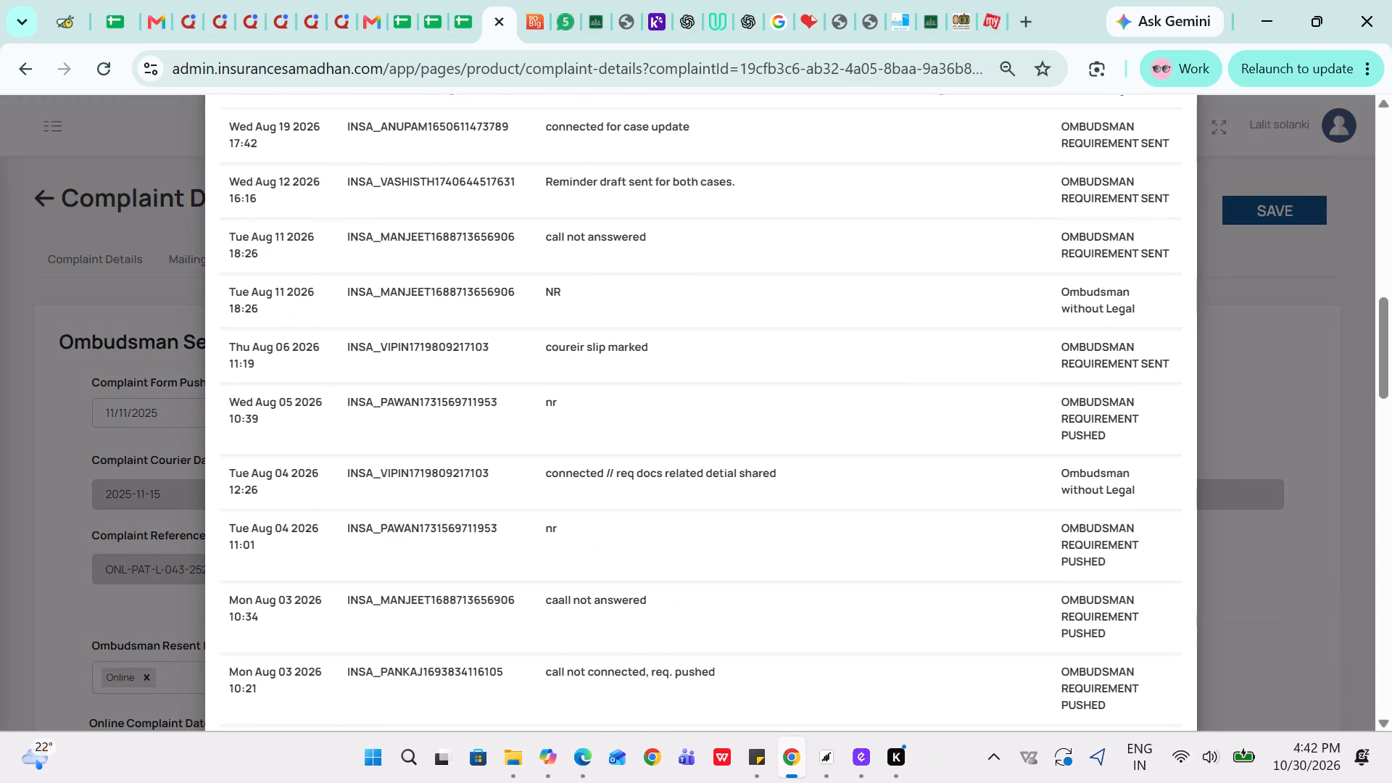
pyautogui.scroll(-2, 668, 411)
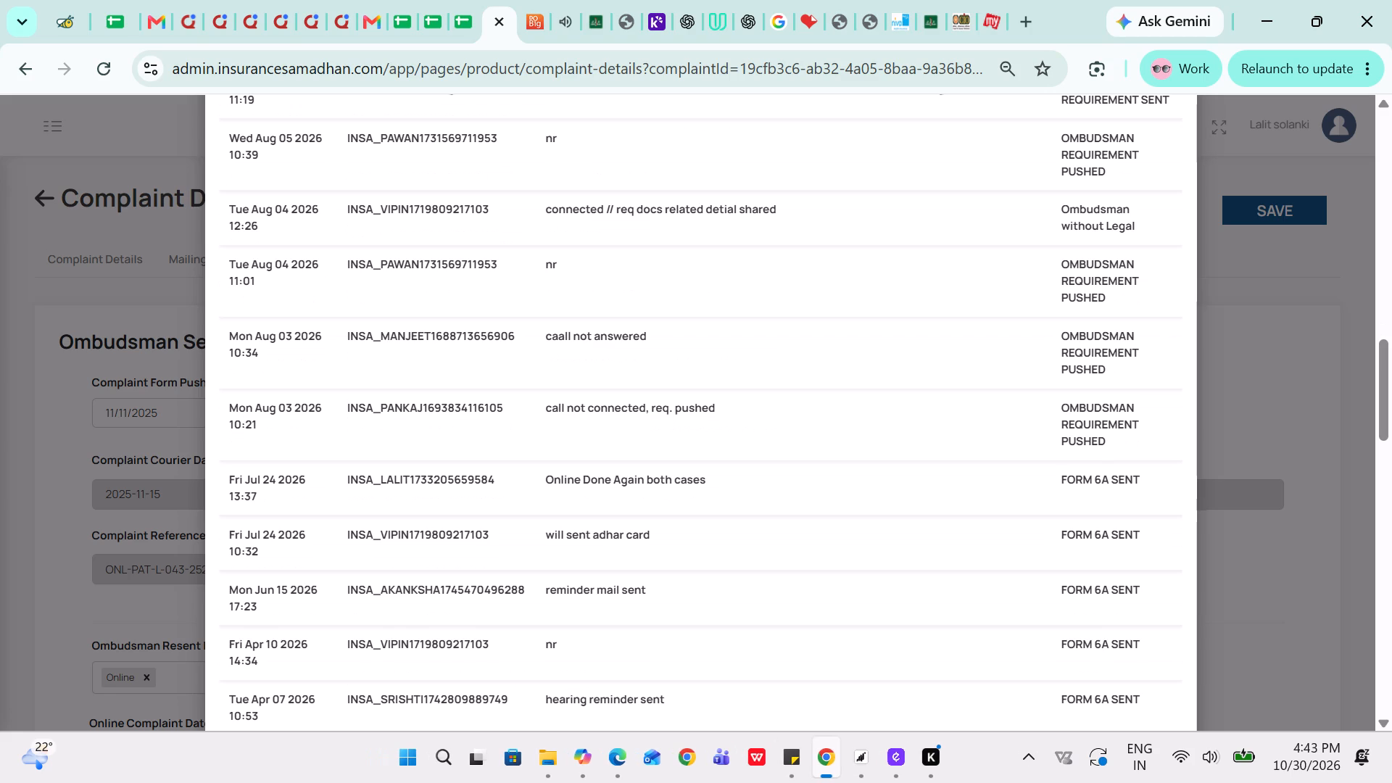
pyautogui.scroll(2, 668, 411)
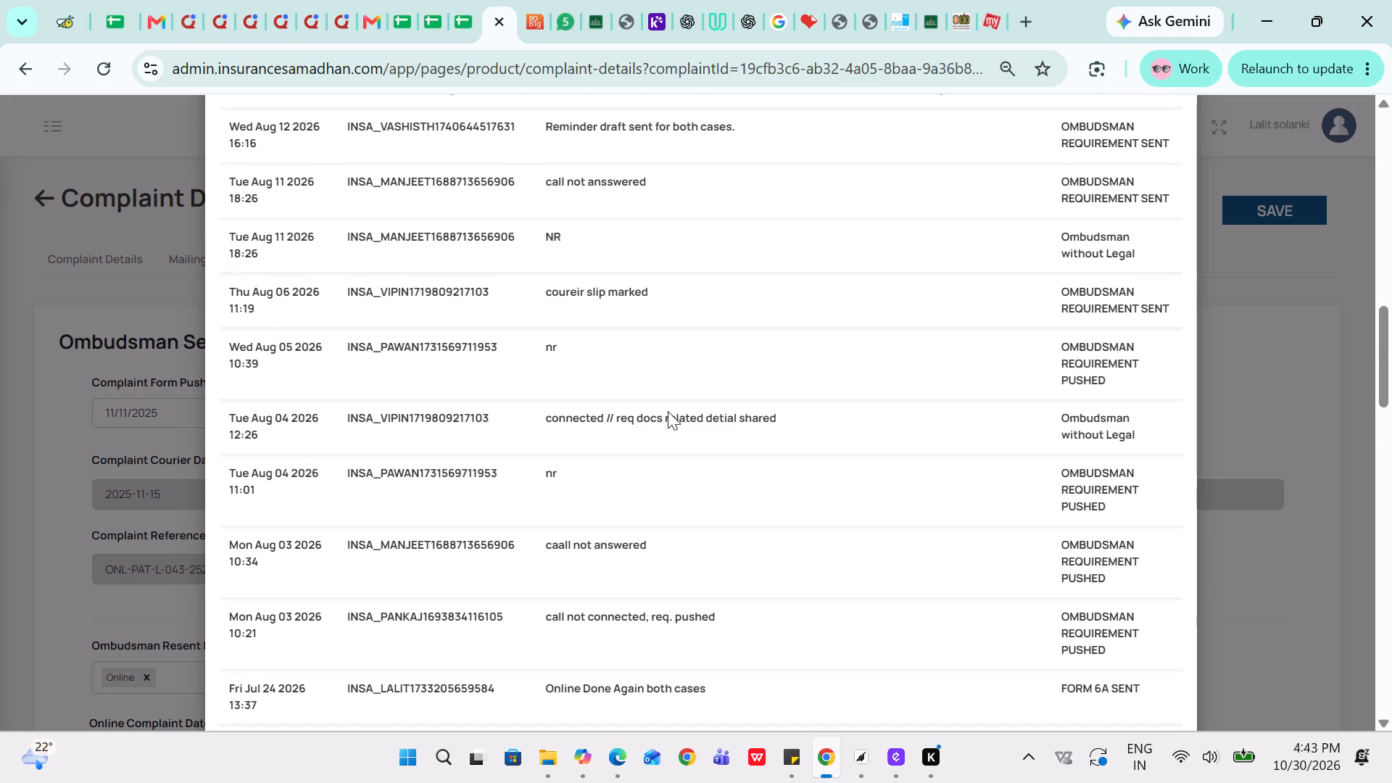
pyautogui.click(62, 402)
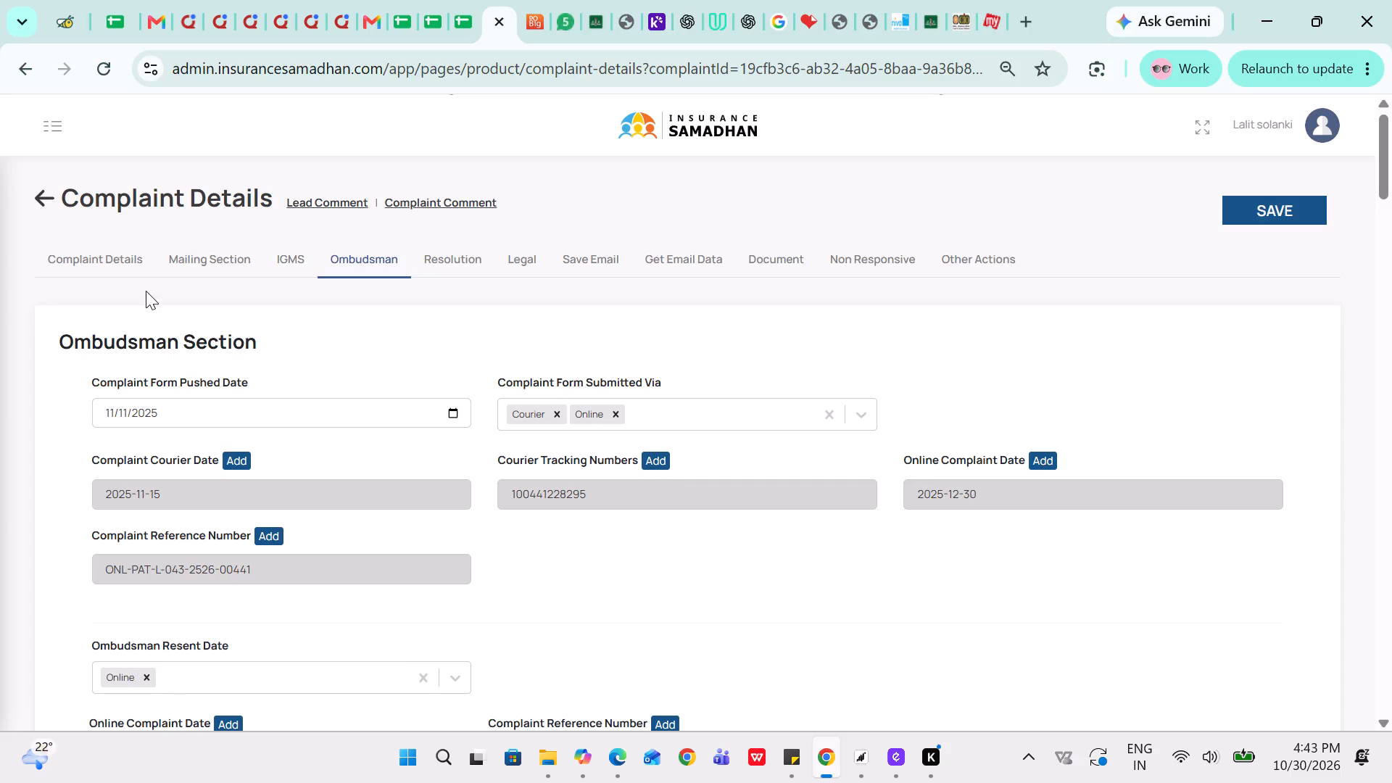
# Show the Complaint Details Form with the complainant's contact and policy information.
pyautogui.click(114, 254)
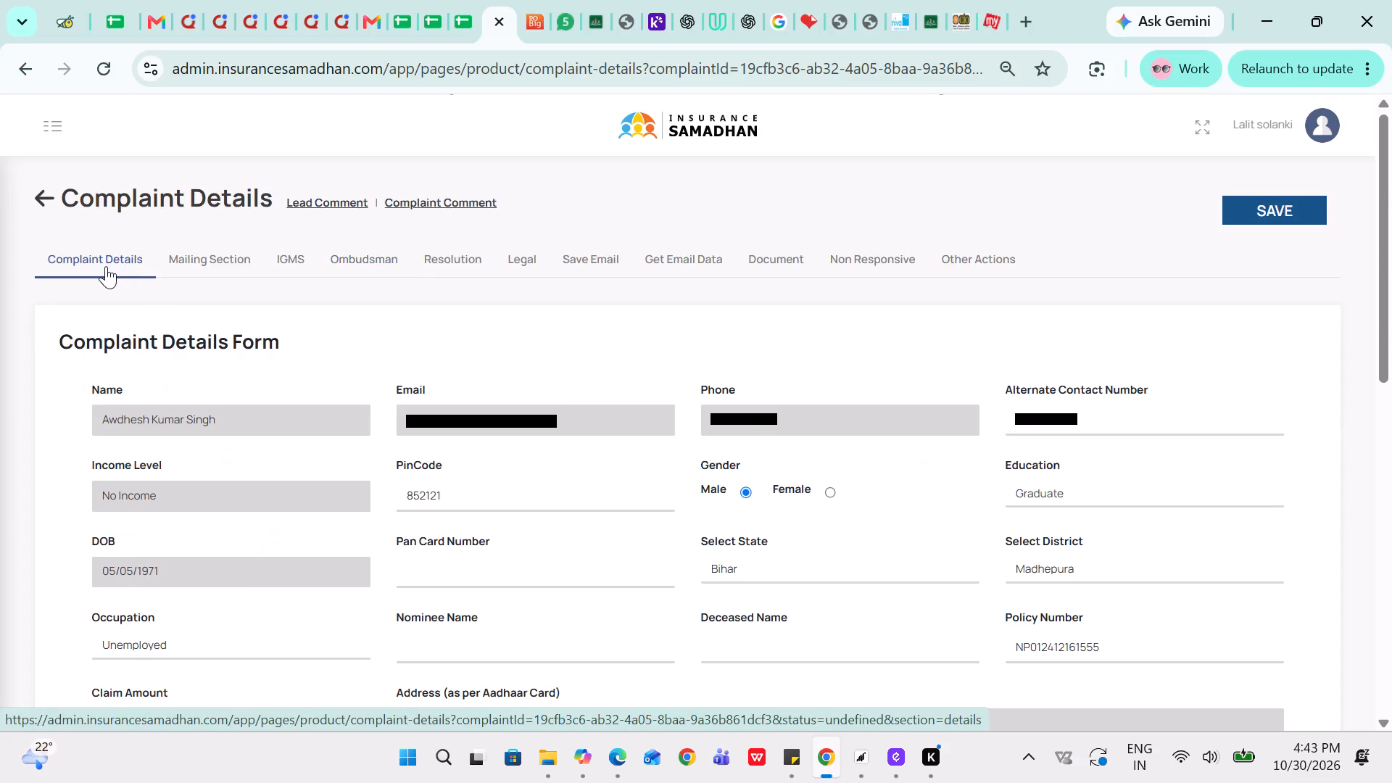
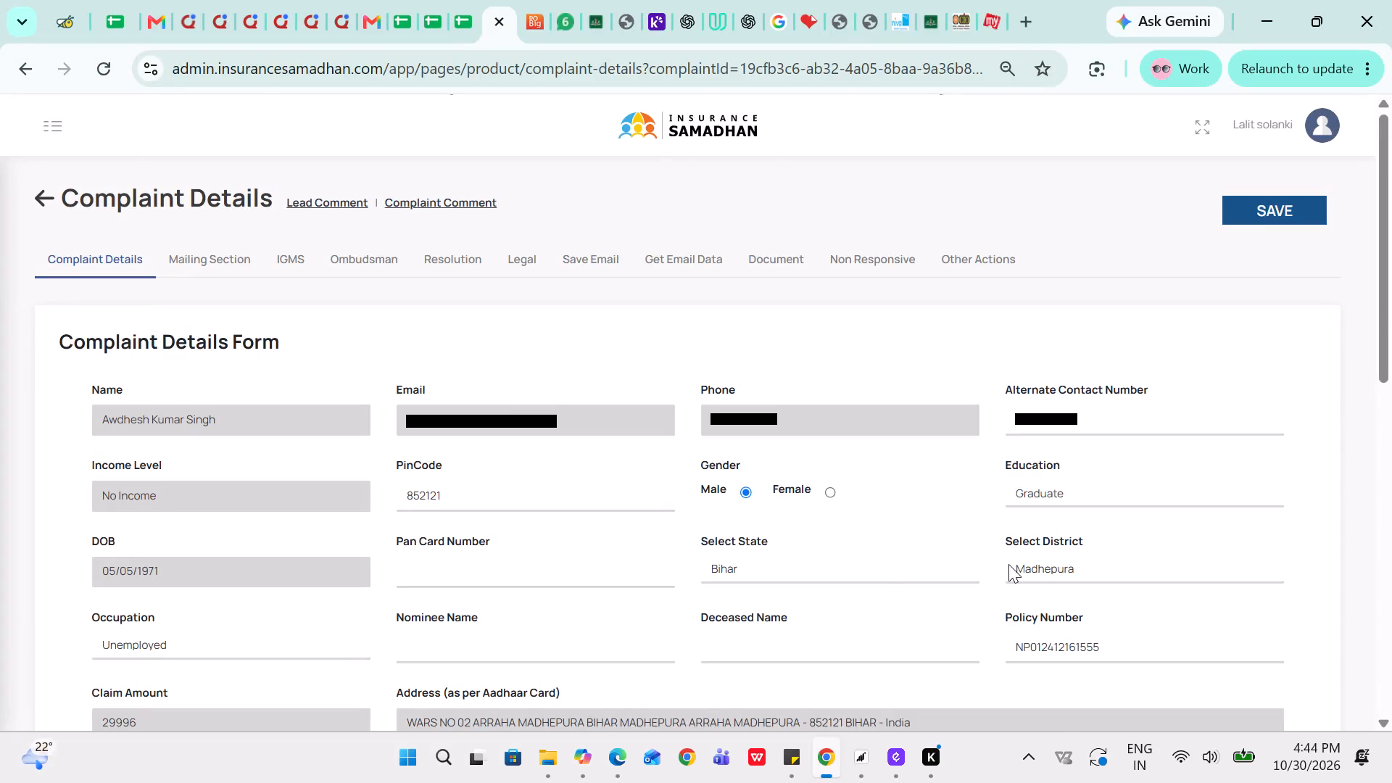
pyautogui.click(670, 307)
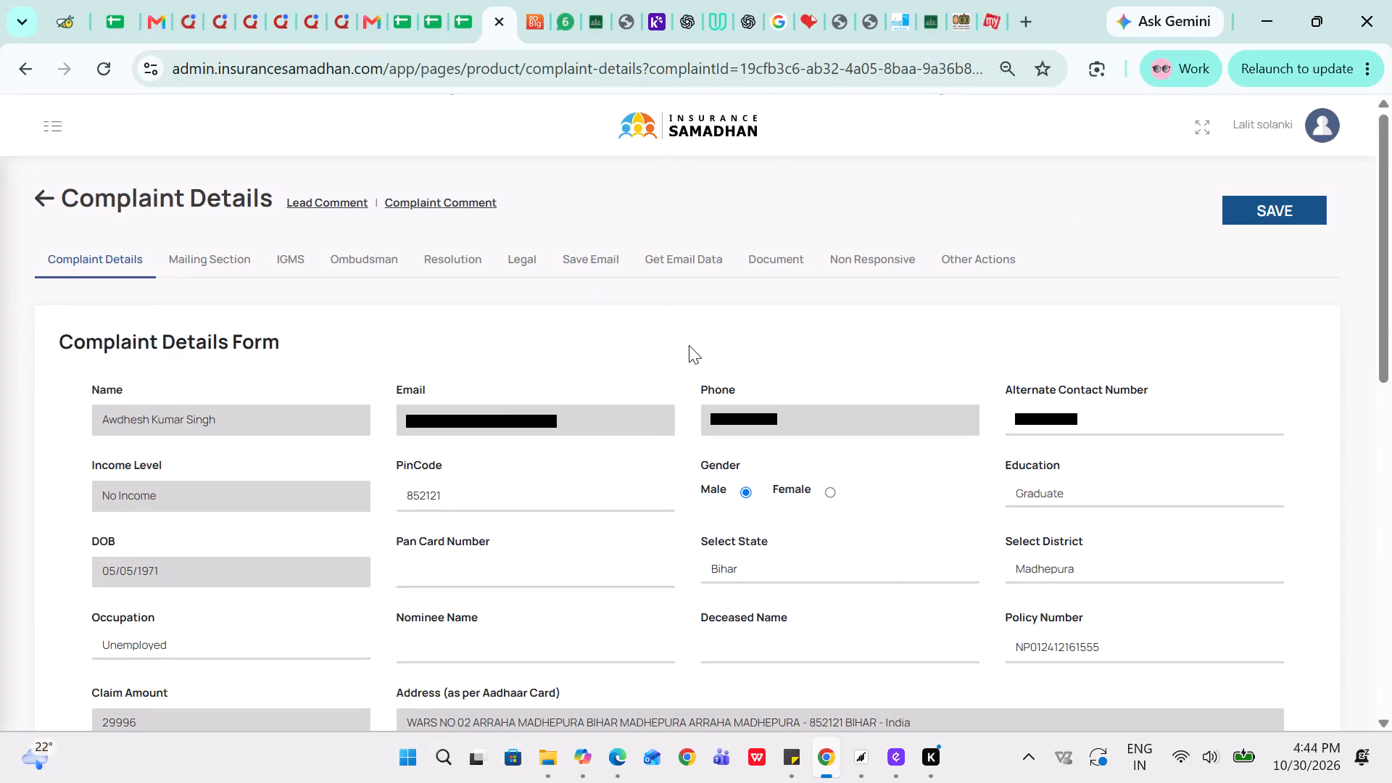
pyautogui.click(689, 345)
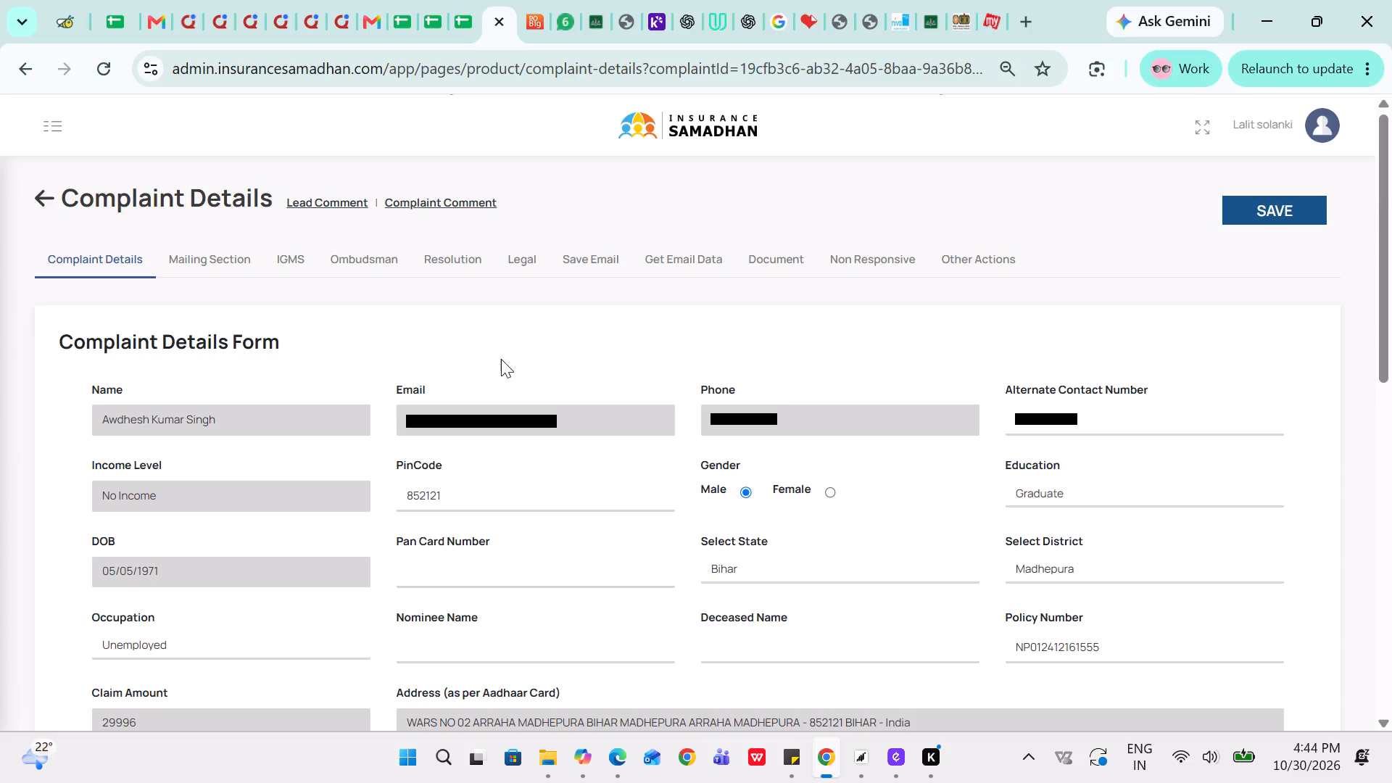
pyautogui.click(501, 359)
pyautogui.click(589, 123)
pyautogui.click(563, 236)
# From the All Complaints list, copy the first listed complainant's phone number, call it through Smartflo, and return to the list.
pyautogui.click(43, 192)
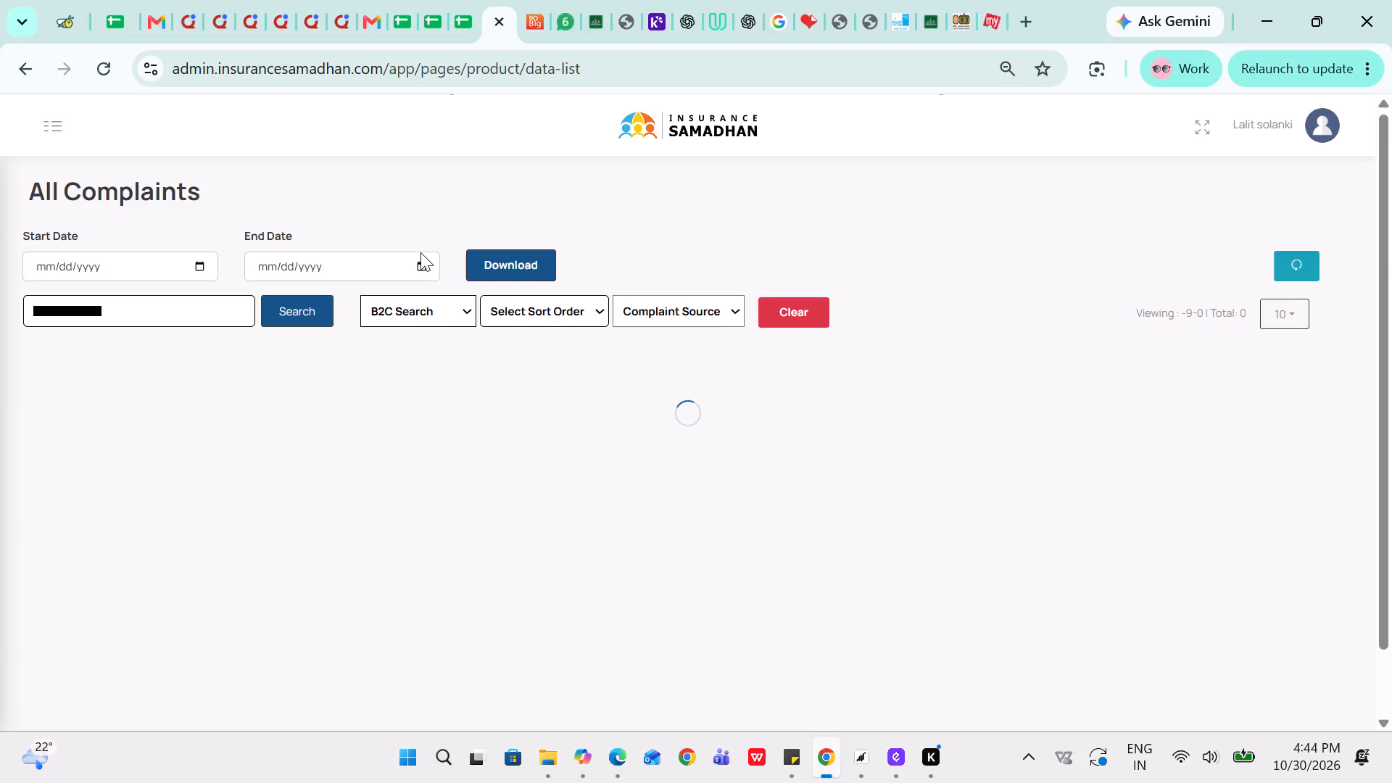
pyautogui.click(612, 594)
pyautogui.click(720, 640)
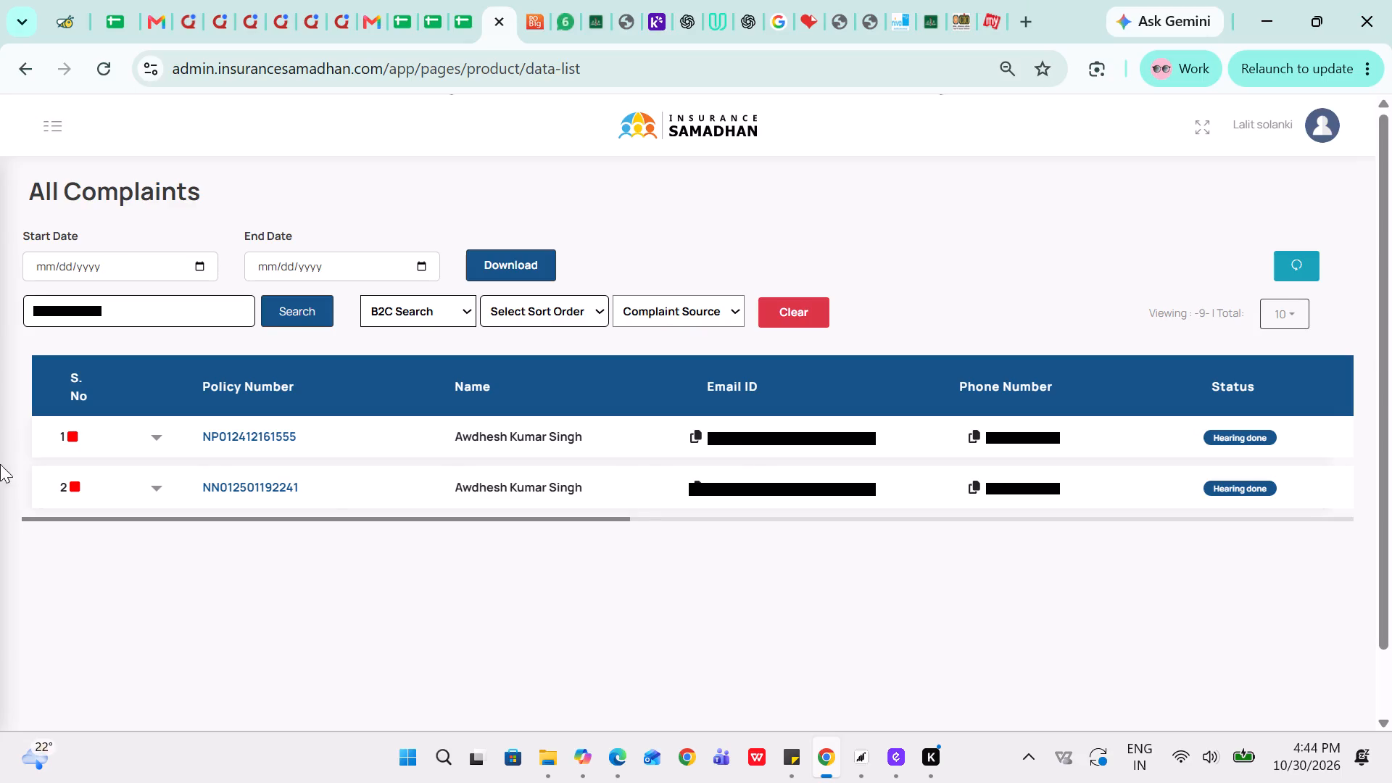
pyautogui.click(975, 432)
pyautogui.click(536, 0)
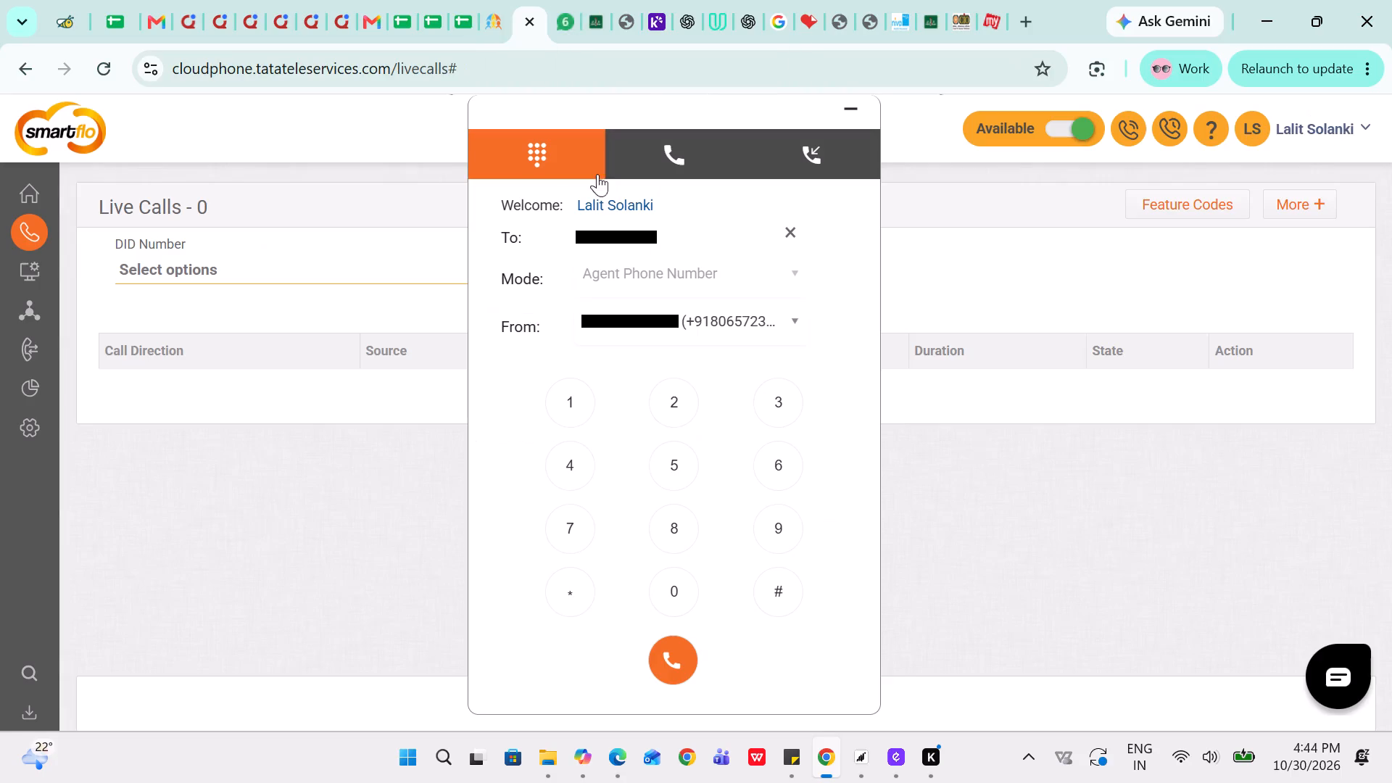
pyautogui.doubleClick(619, 247)
pyautogui.hotkey('ctrl', 'v')
pyautogui.click(665, 668)
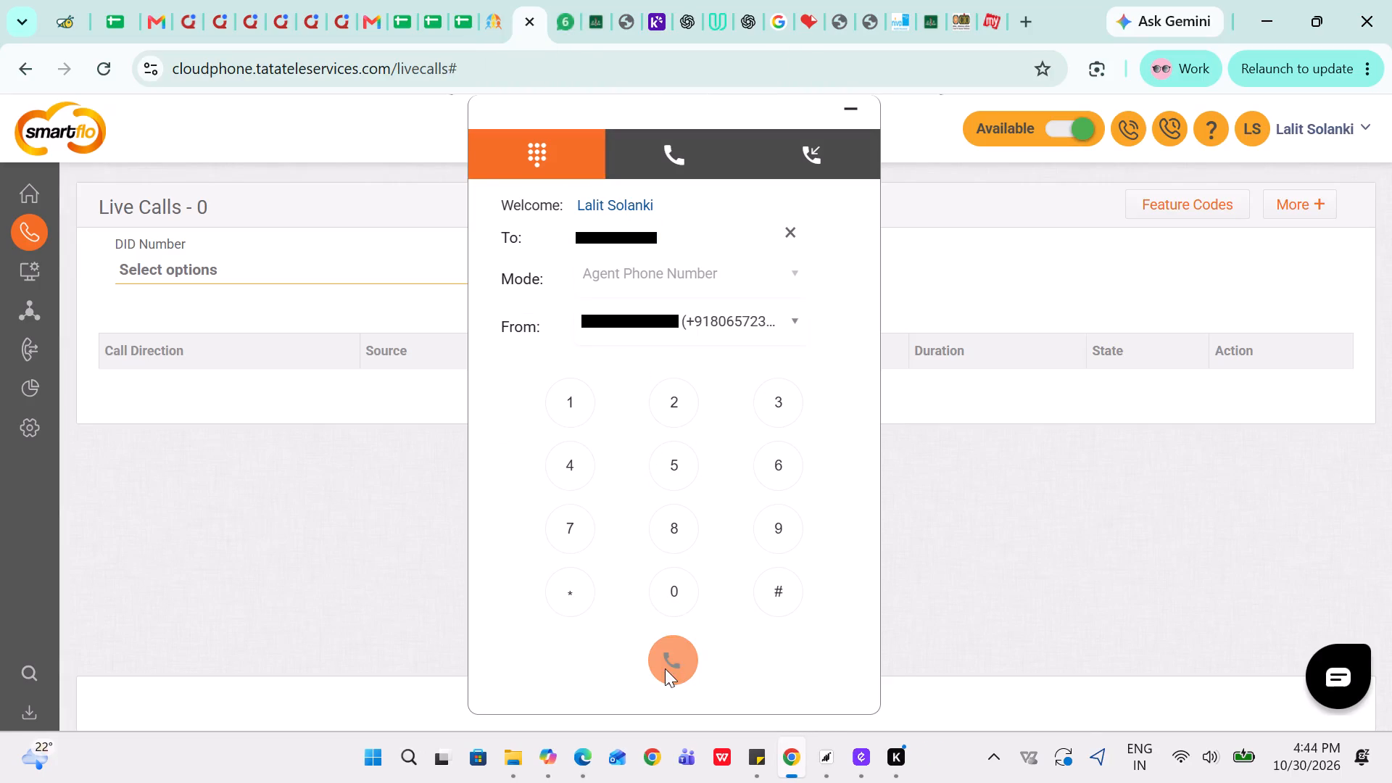
pyautogui.click(507, 0)
pyautogui.click(779, 257)
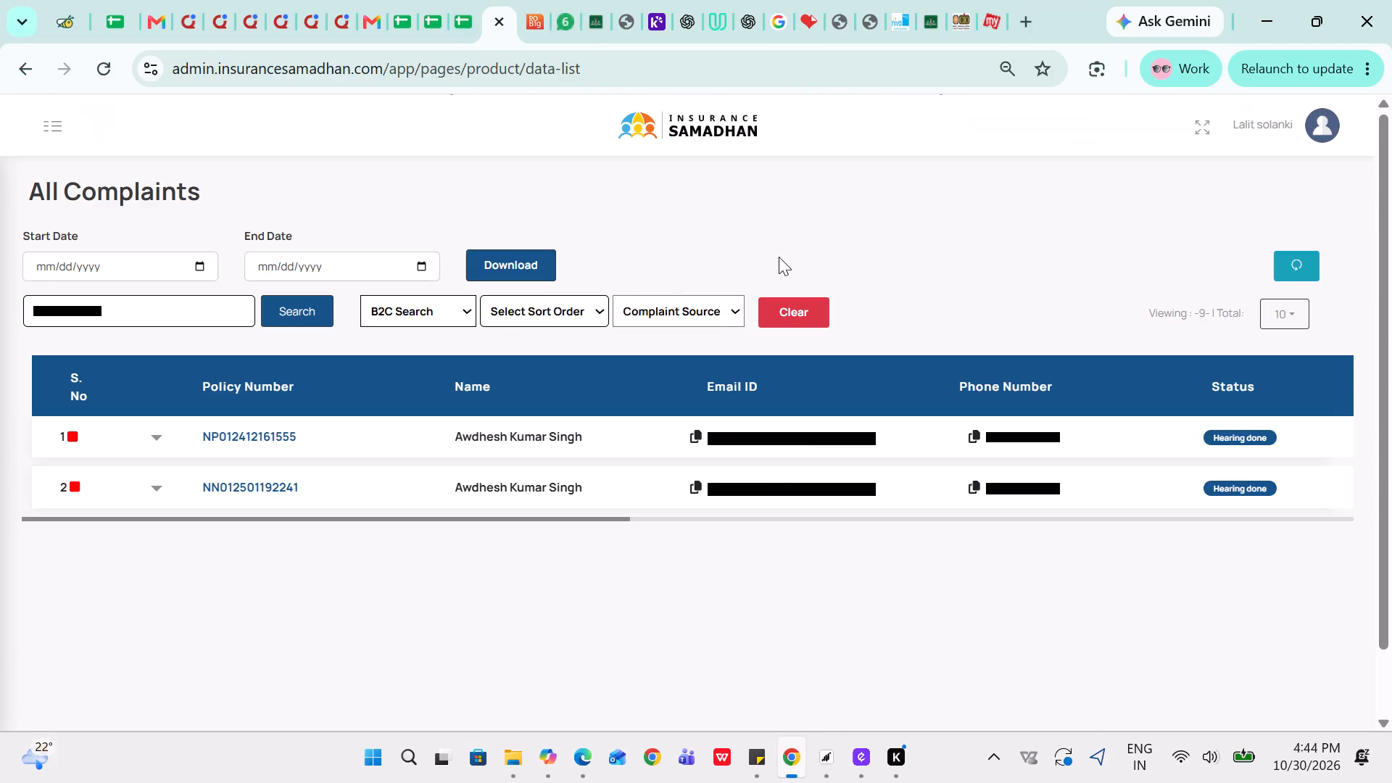
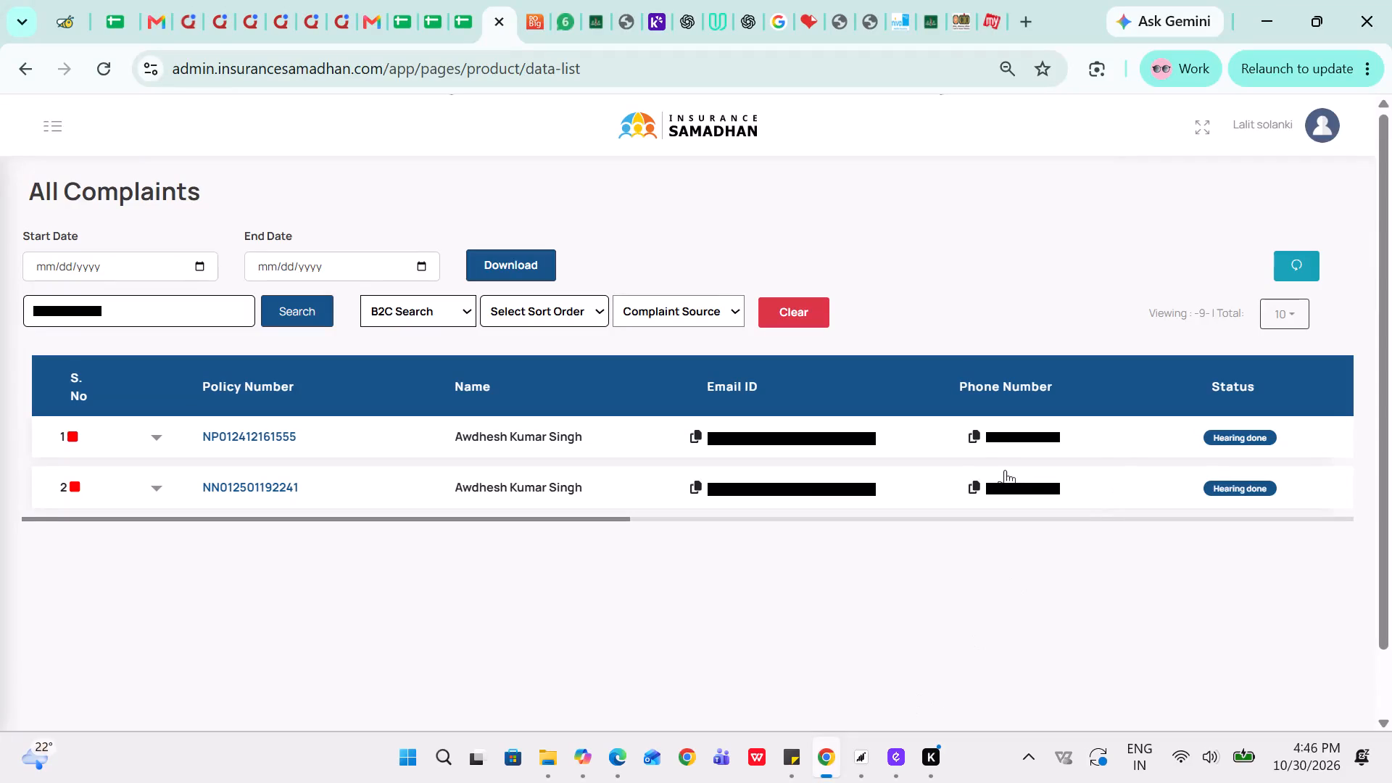
# Copy the first listed complainant's phone number and submit it on the CIO site's Track Complaint form to request an OTP.
pyautogui.click(974, 437)
pyautogui.click(931, 0)
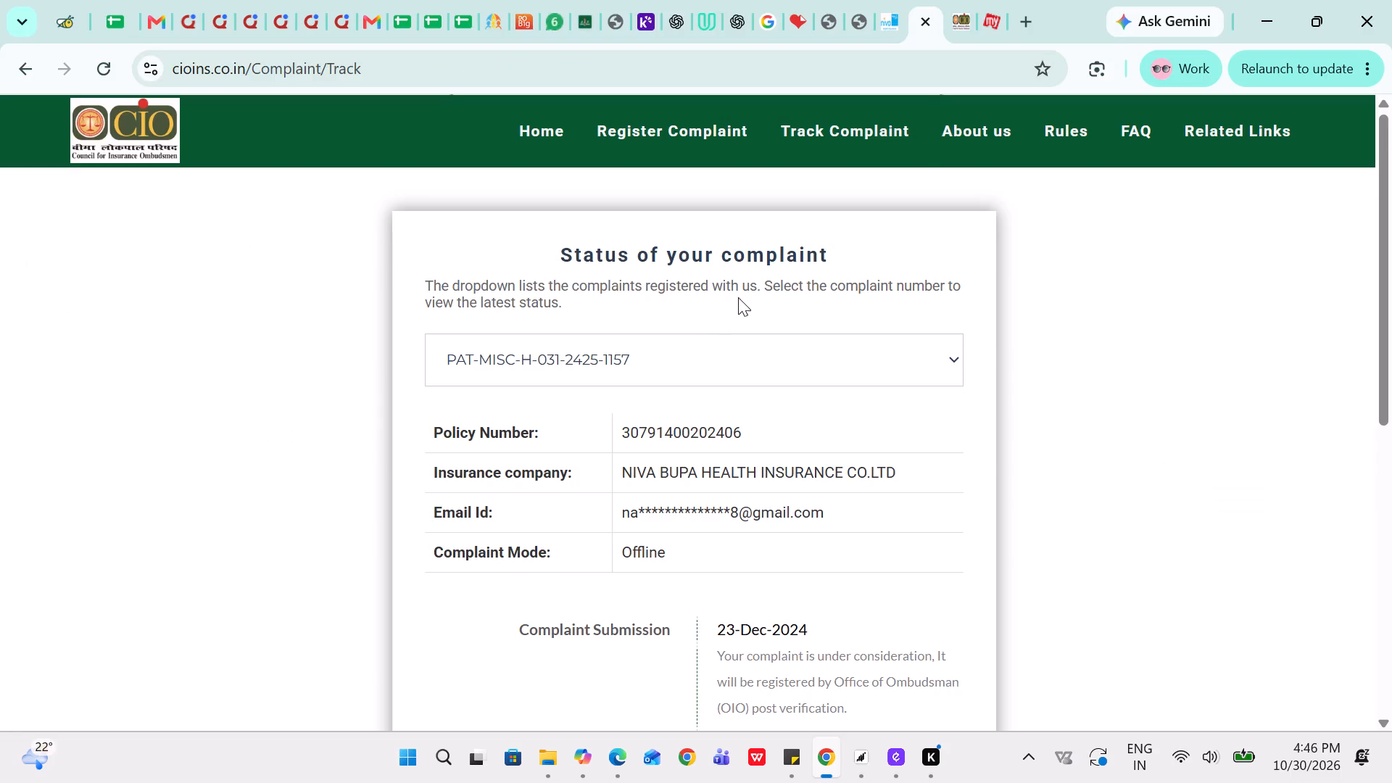
pyautogui.click(824, 129)
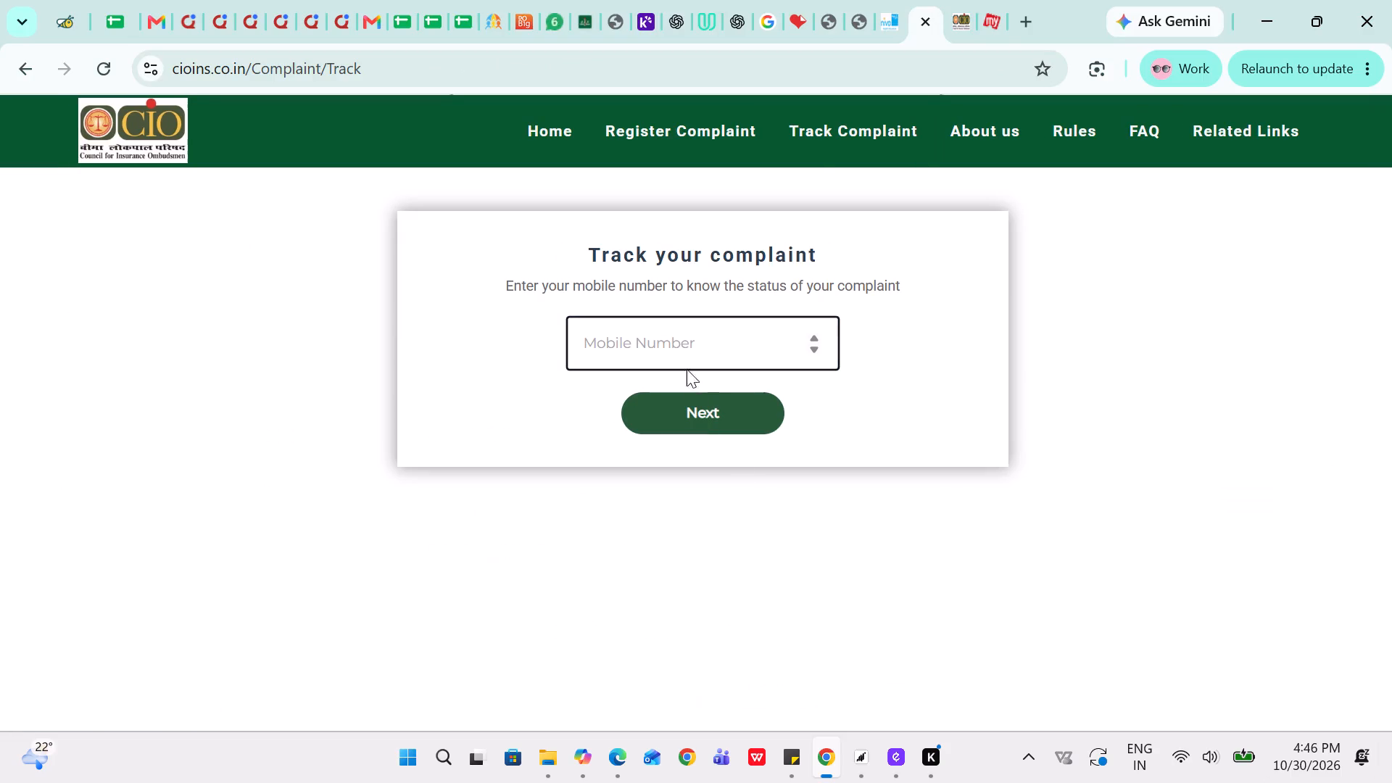
pyautogui.hotkey('ctrl', 'v')
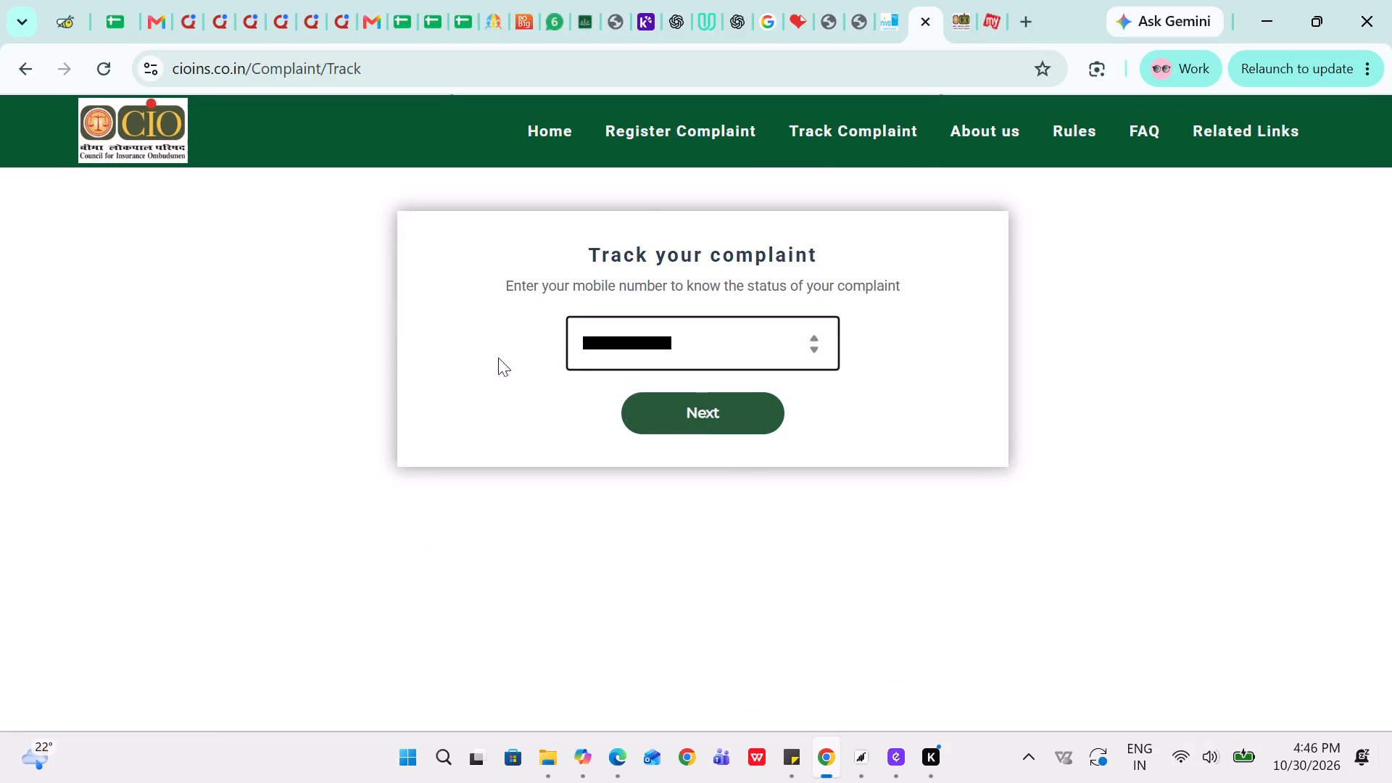
pyautogui.click(501, 0)
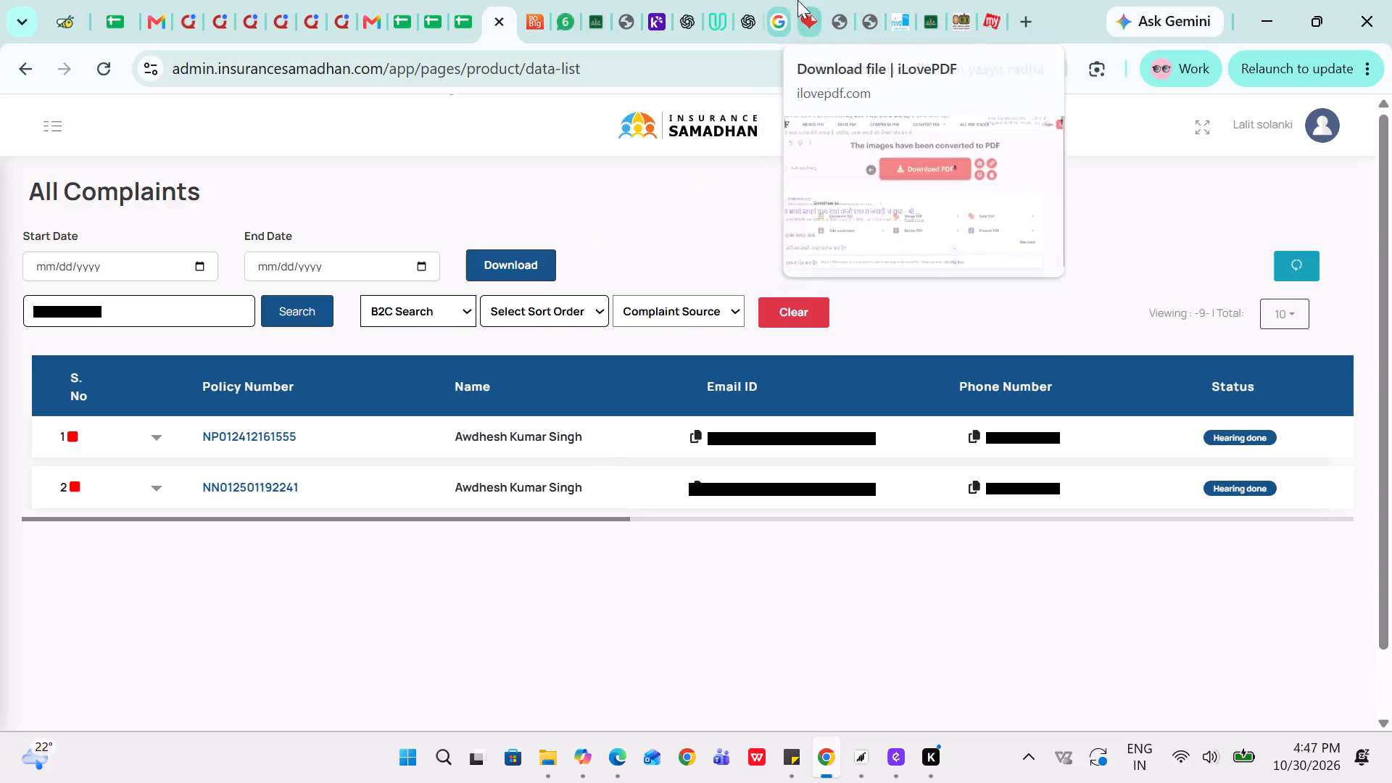
pyautogui.click(933, 0)
pyautogui.click(766, 429)
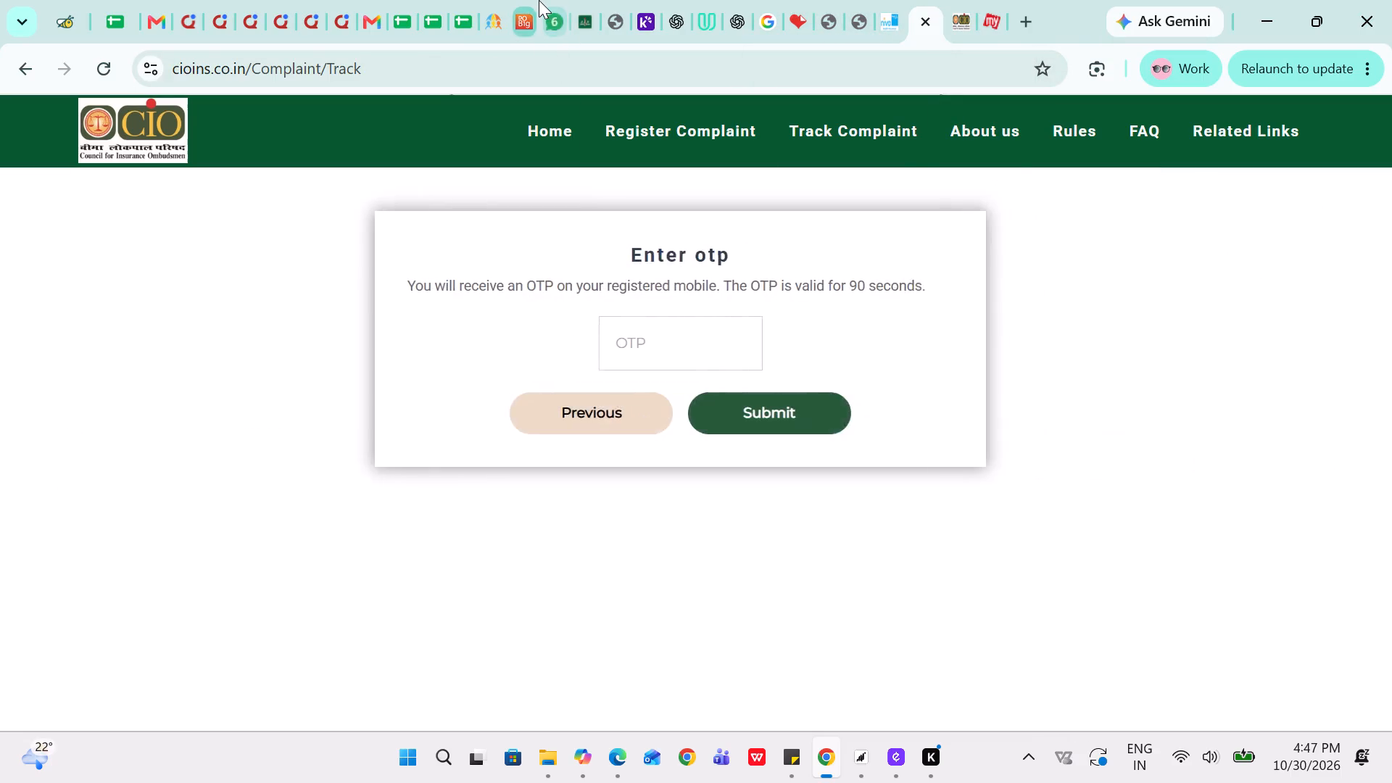